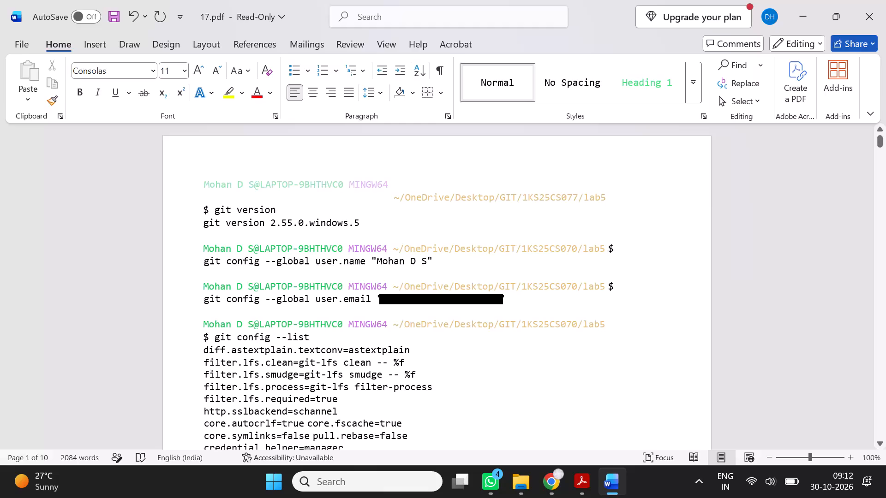
Copy the student ID from the first prompt's path and paste it over the ID in the user.name, user.email and git config --list prompts.
left_click(577, 249)
left_click_drag(579, 196, 556, 198)
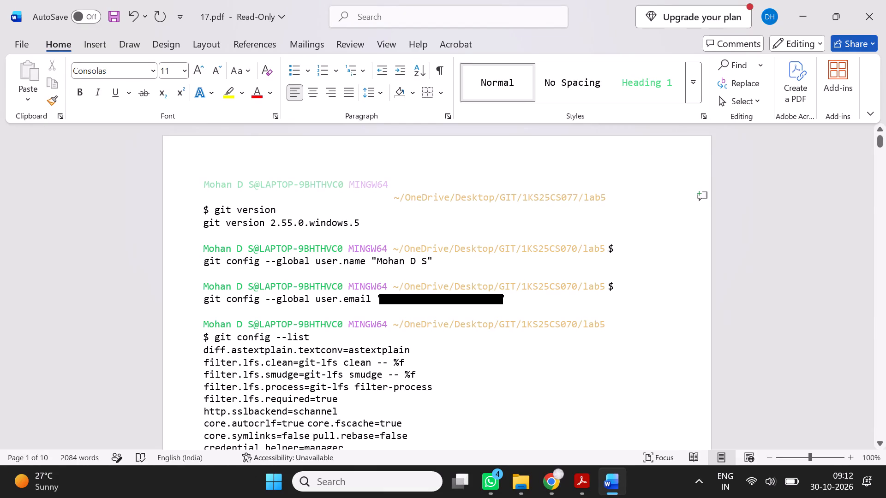
left_click_drag(556, 198, 522, 199)
key("ctrl+c")
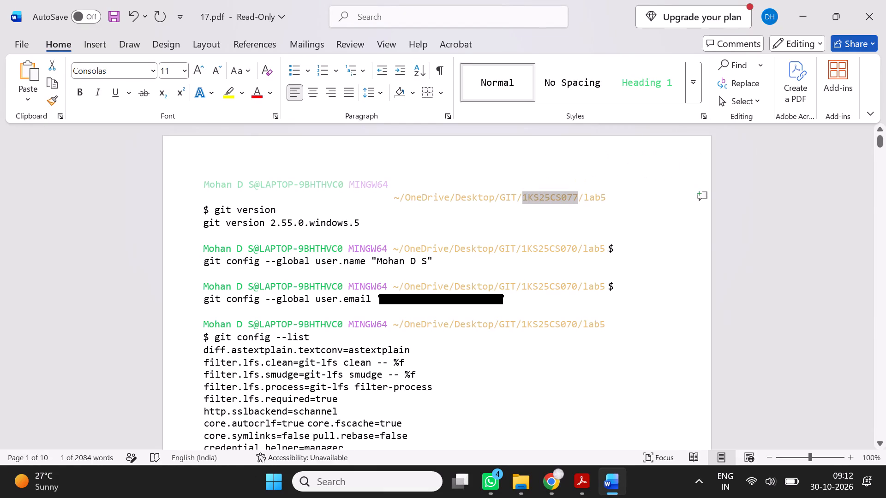
double_click(554, 249)
key("ctrl+v")
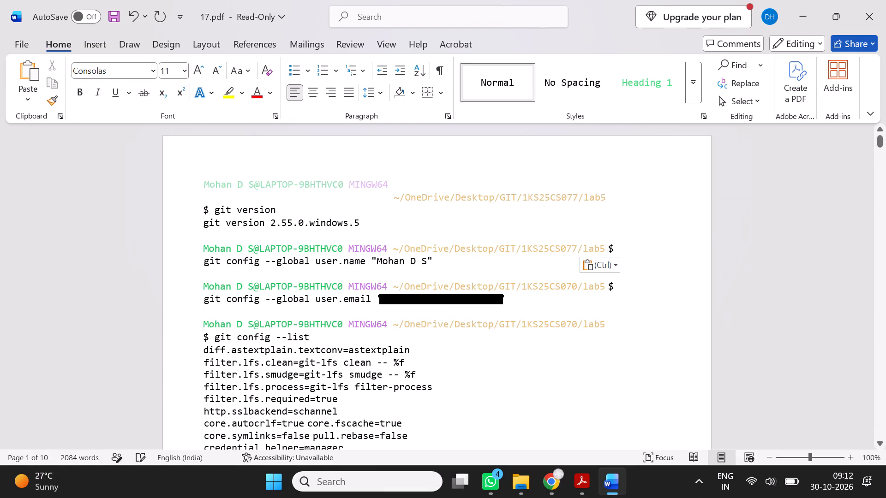
double_click(549, 288)
key("ctrl+v")
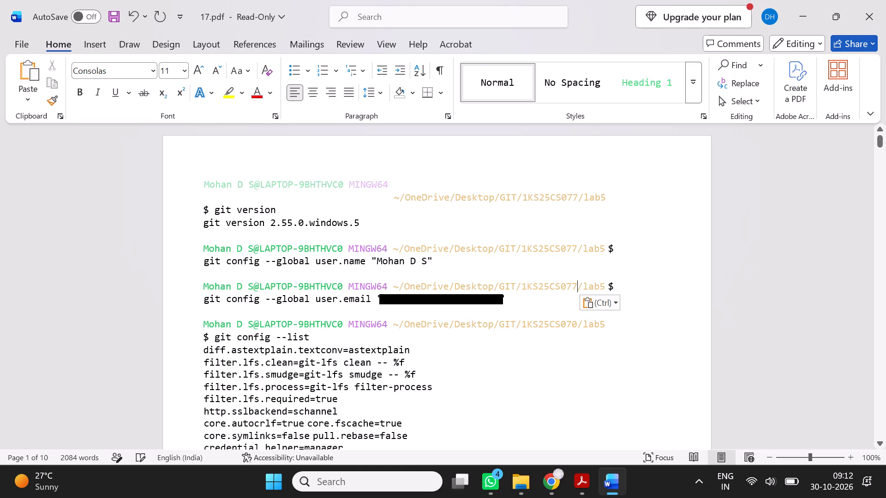
double_click(542, 324)
key("ctrl+v")
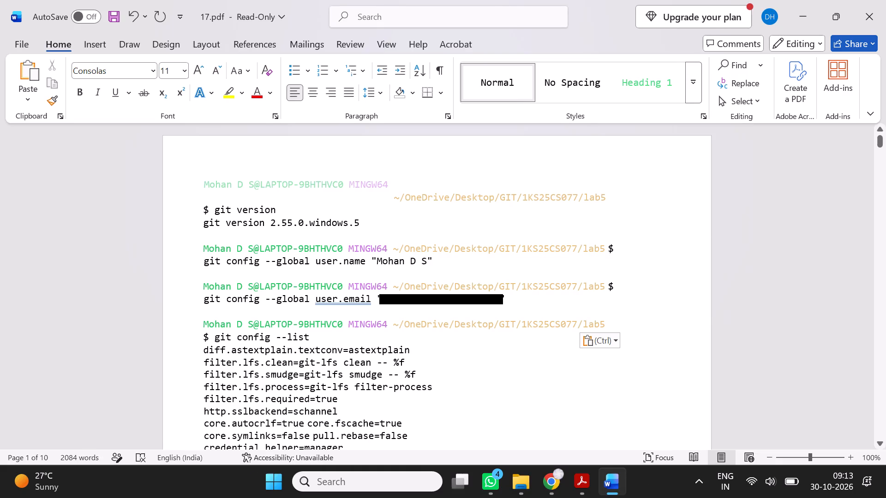
Replace the student ID with the copied one in the prompt paths above git init, the first git clone and git status on page 1.
scroll(479, 367, "down", 2)
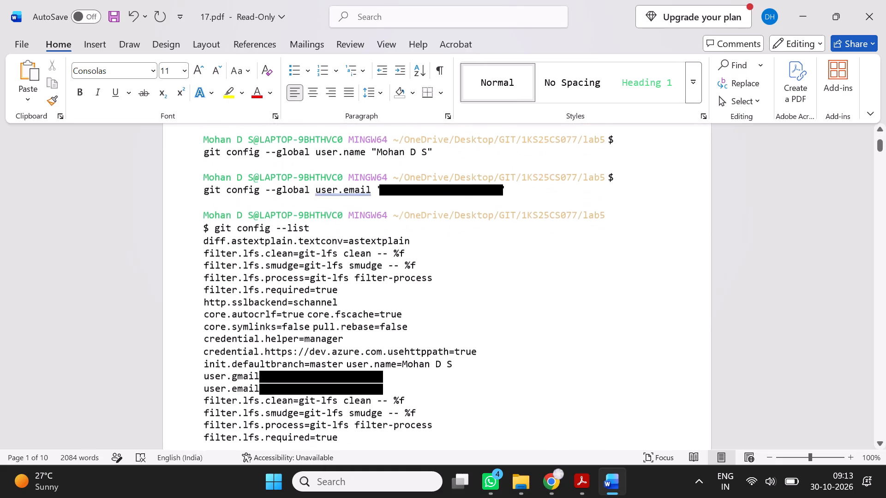
scroll(479, 367, "down", 2)
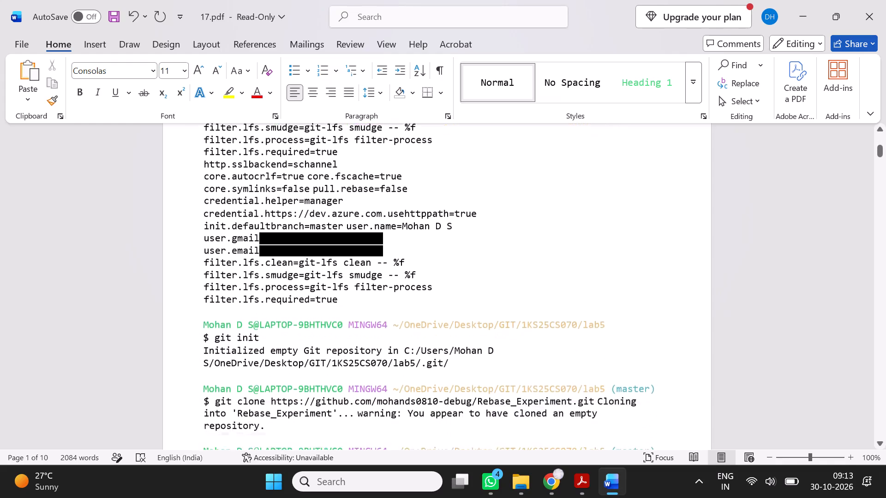
scroll(479, 367, "down", 1)
double_click(543, 305)
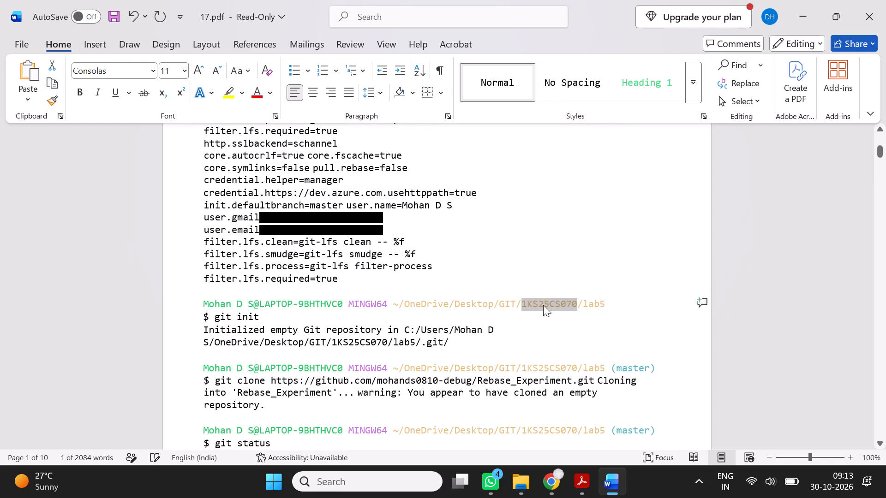
key("ctrl+v")
scroll(543, 305, "down", 1)
double_click(541, 267)
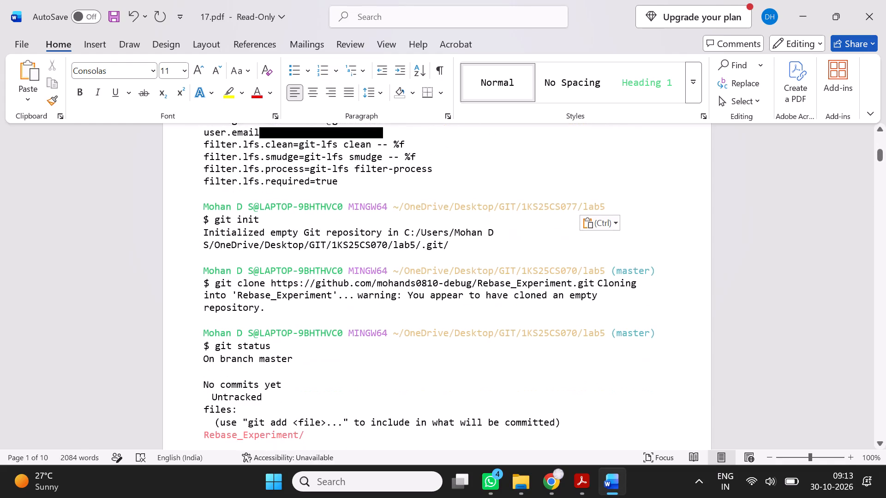
key("ctrl+v")
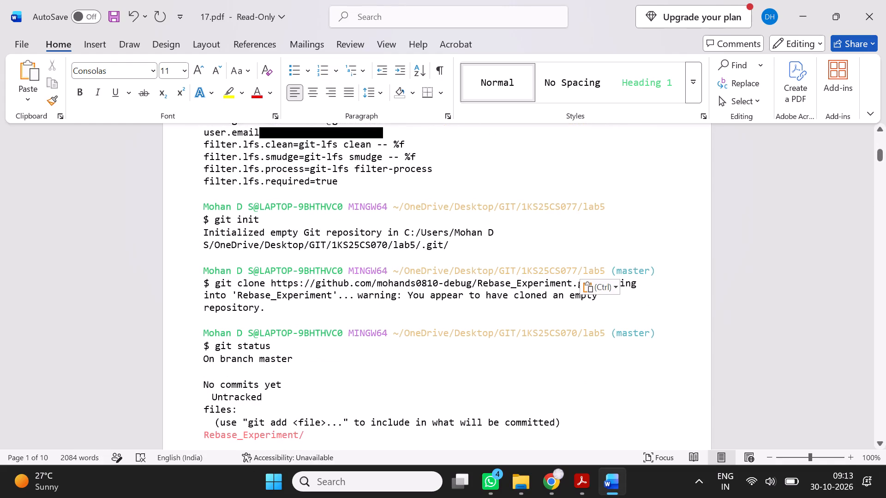
double_click(547, 333)
key("ctrl+v")
Paste the copied student ID into the page 2 prompt paths for git add project1.txt, git commit, git remote add origin and git remote --v.
scroll(547, 333, "down", 1)
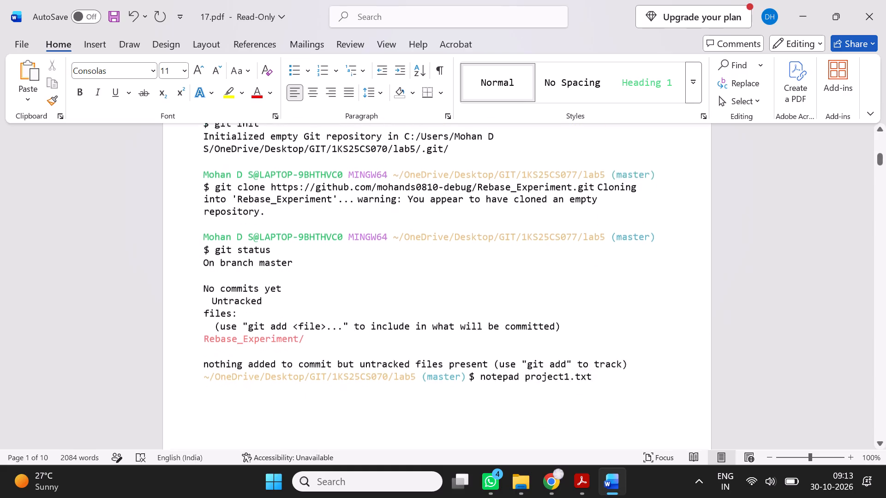
scroll(523, 326, "down", 2)
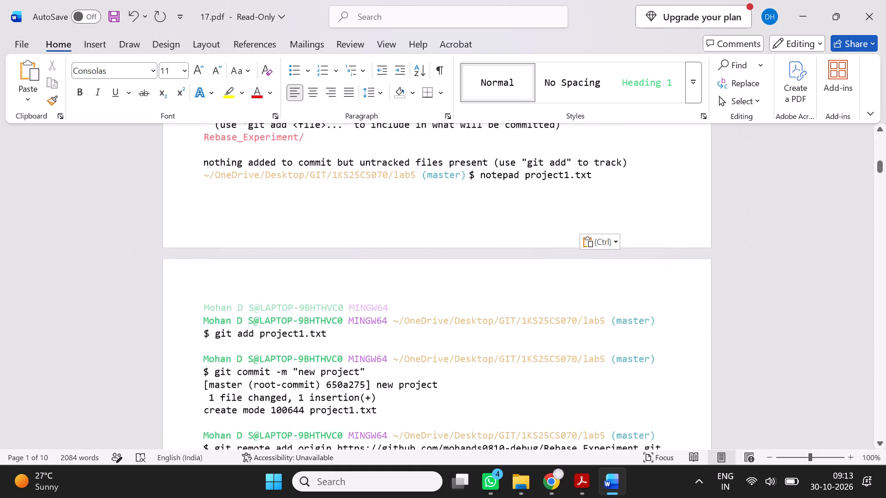
double_click(550, 319)
key("ctrl+v")
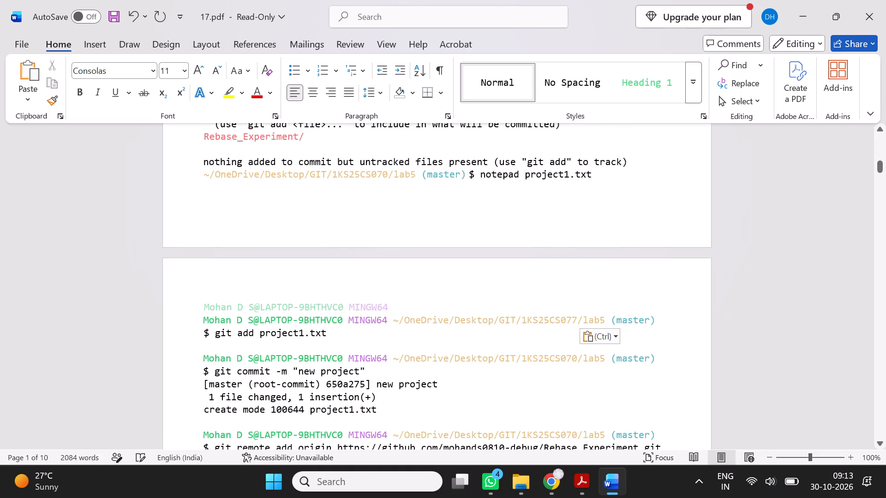
double_click(551, 356)
key("ctrl+v")
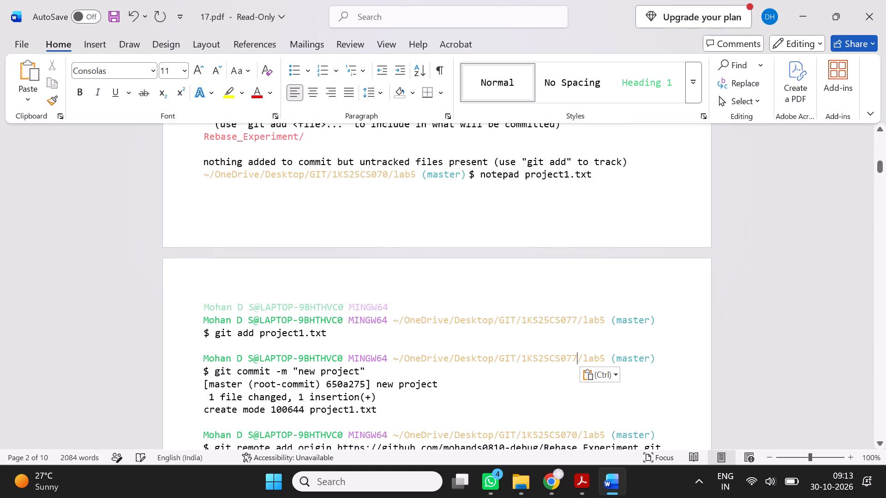
scroll(551, 356, "down", 1)
double_click(543, 313)
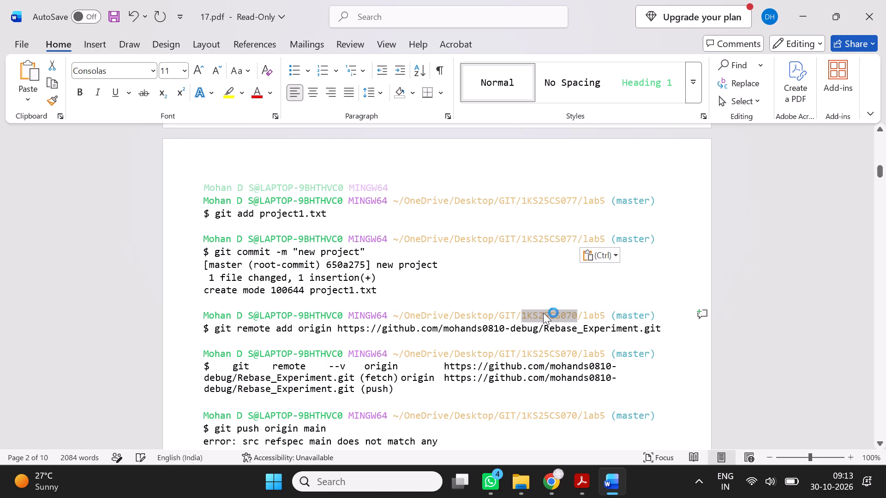
key("ctrl+v")
double_click(557, 356)
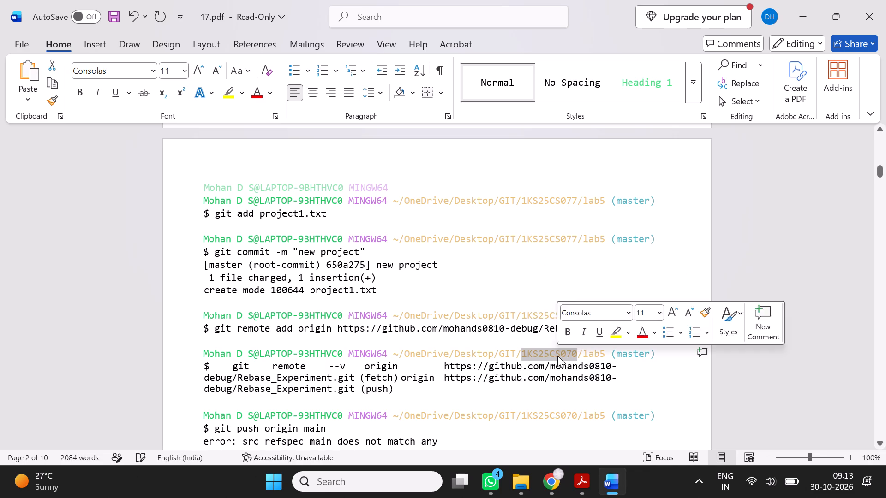
key("ctrl+v")
Paste the copied student ID into the prompt paths for git push origin main, both git push -u origin main commands and git branch -M main.
scroll(557, 356, "down", 1)
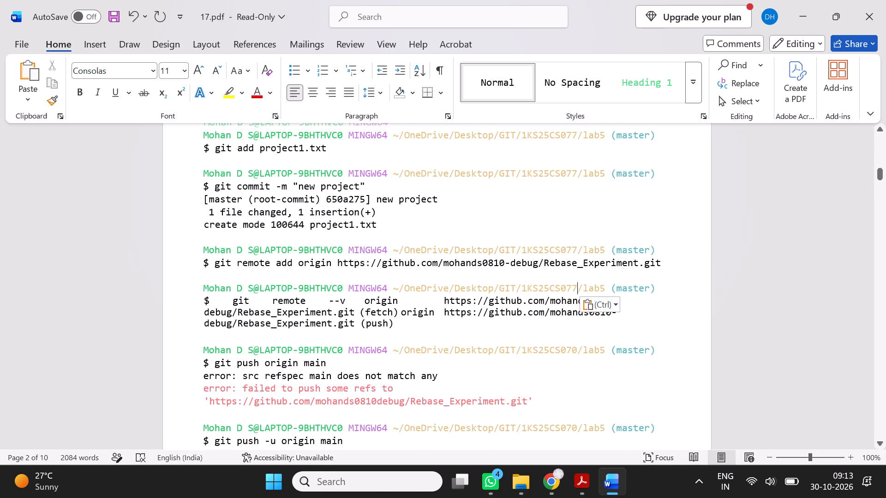
double_click(540, 344)
key("ctrl+v")
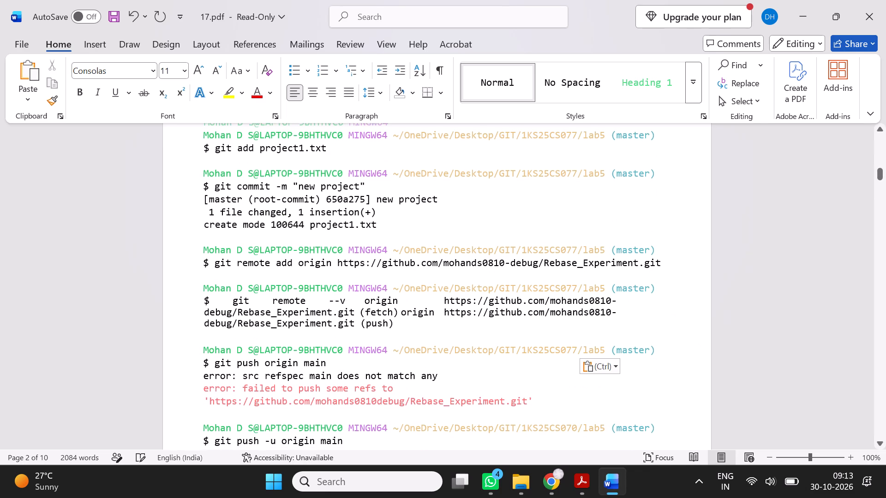
double_click(549, 429)
key("ctrl+v")
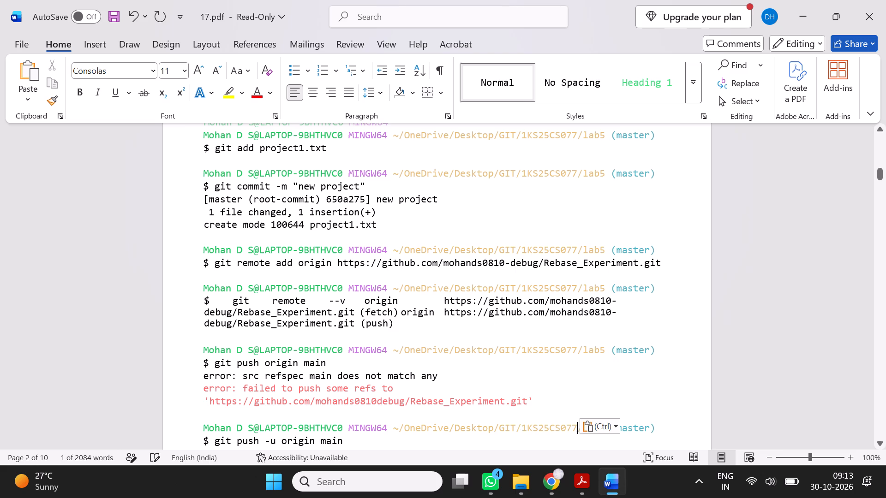
scroll(549, 429, "down", 1)
double_click(538, 402)
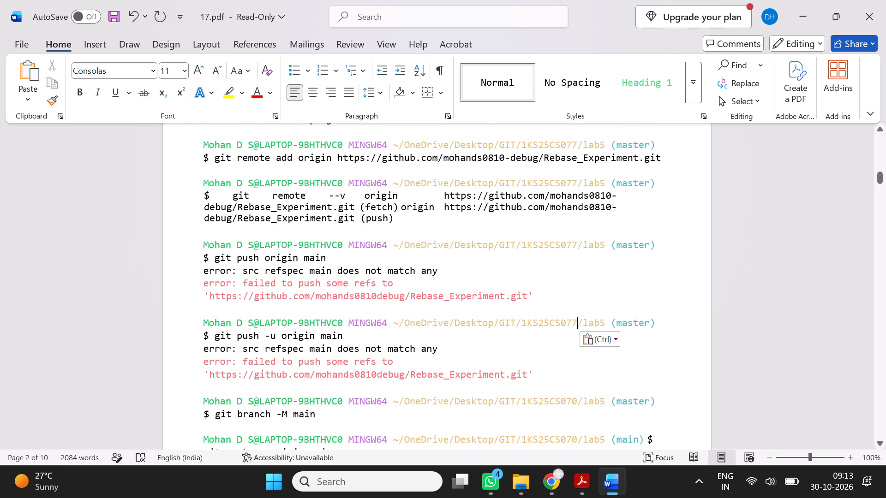
key("ctrl+v")
scroll(538, 402, "down", 1)
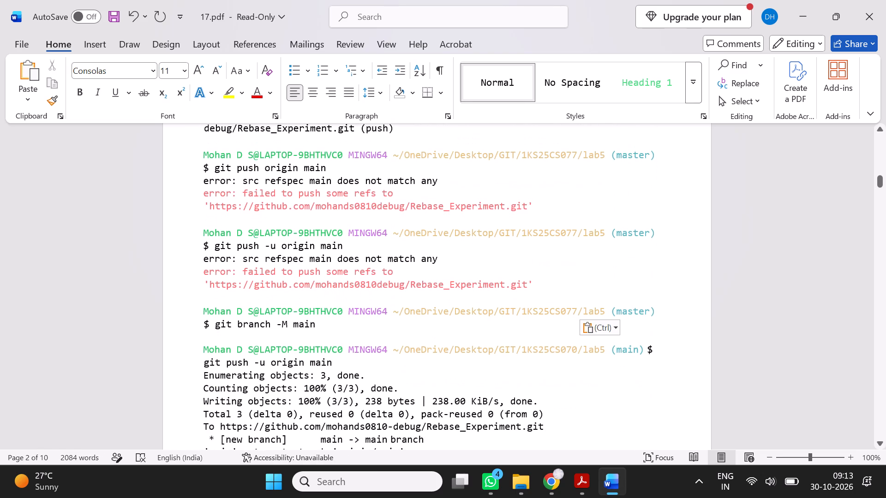
double_click(537, 349)
key("ctrl+v")
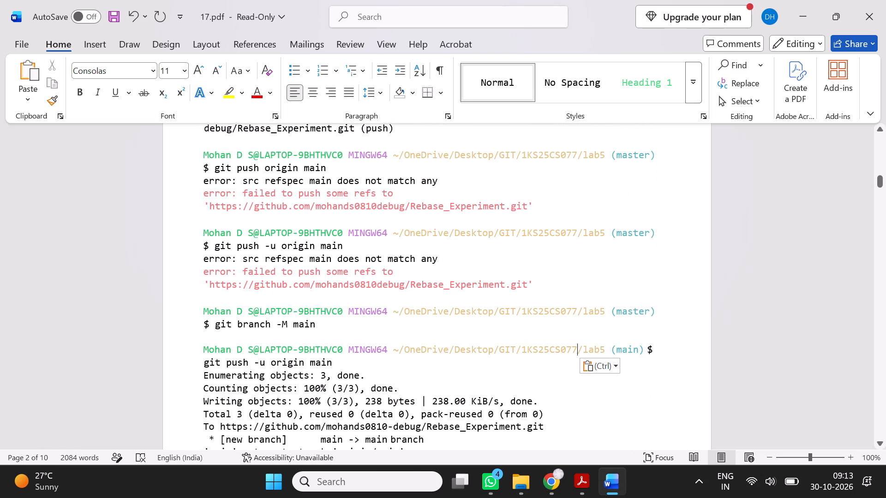
Replace the student ID with the copied one in the prompt paths for the NEW-EXPERIMENT-5-TEAMMATE clone and the pwd command.
scroll(555, 374, "down", 2)
double_click(539, 304)
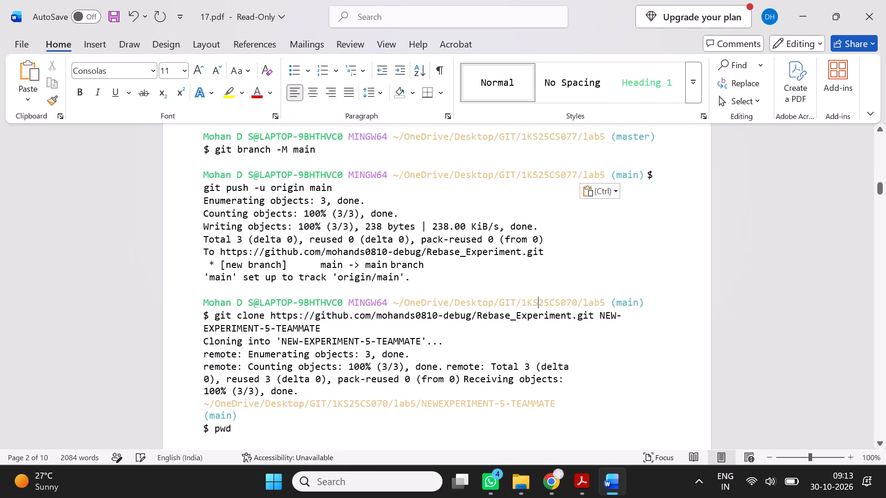
key("ctrl+b")
key("ctrl+v")
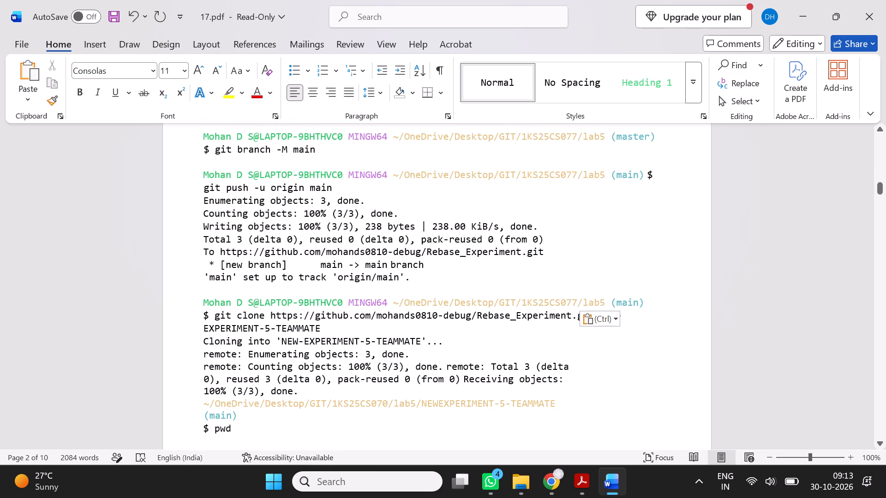
scroll(491, 396, "down", 1)
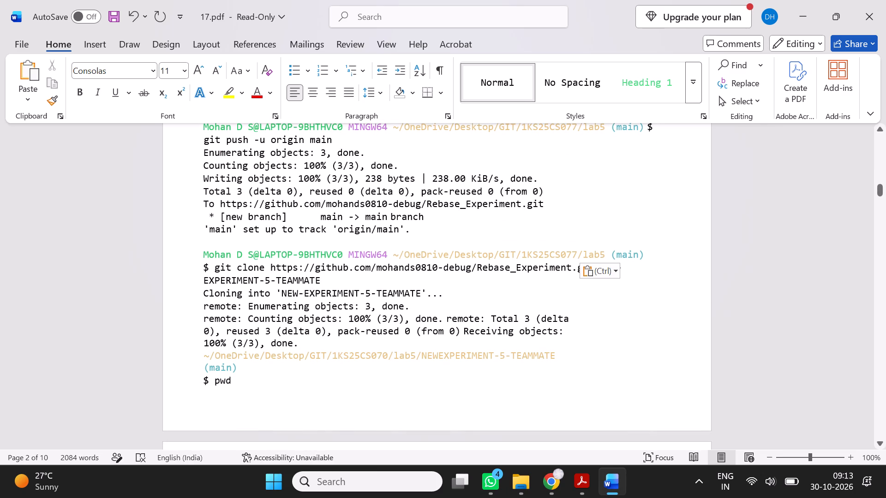
double_click(353, 352)
key("ctrl+v")
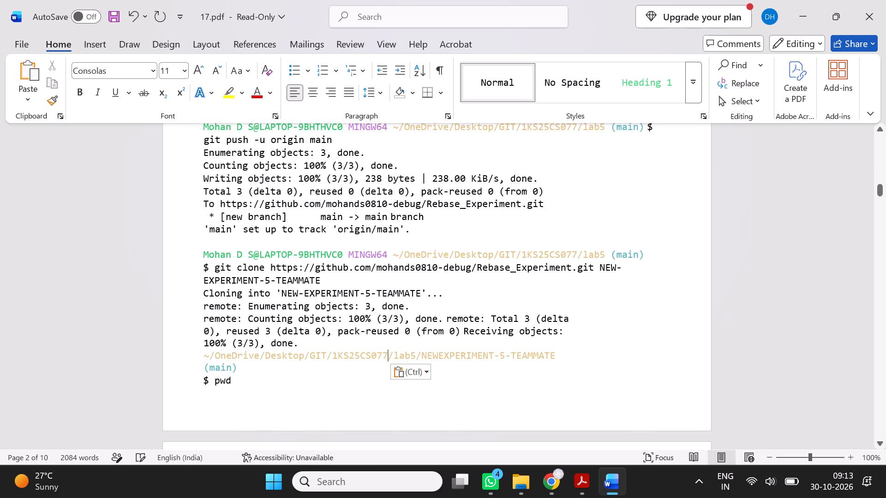
Paste the copied student ID into the page 3 prompt paths for the first git status, notepad remotechanges.txt and git add remotechanges.txt.
scroll(353, 352, "down", 2)
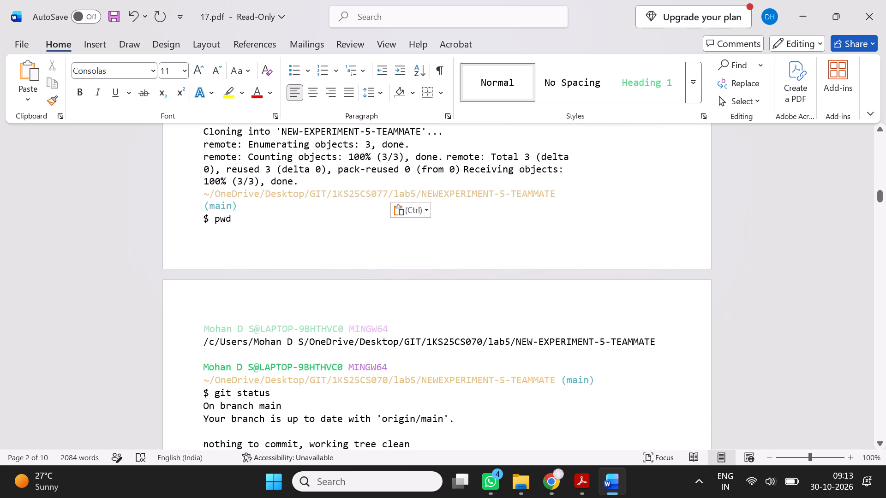
double_click(355, 381)
key("ctrl+v")
scroll(355, 381, "down", 1)
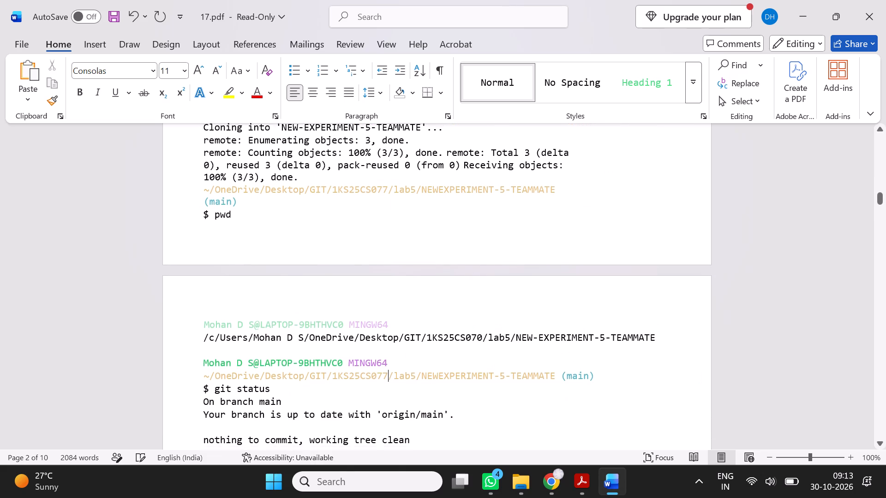
scroll(355, 381, "down", 1)
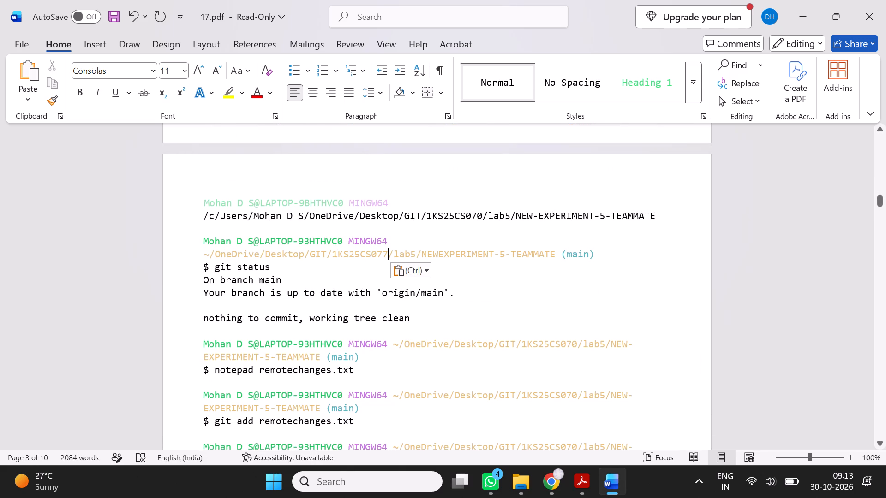
double_click(552, 343)
key("ctrl+v")
scroll(552, 343, "down", 1)
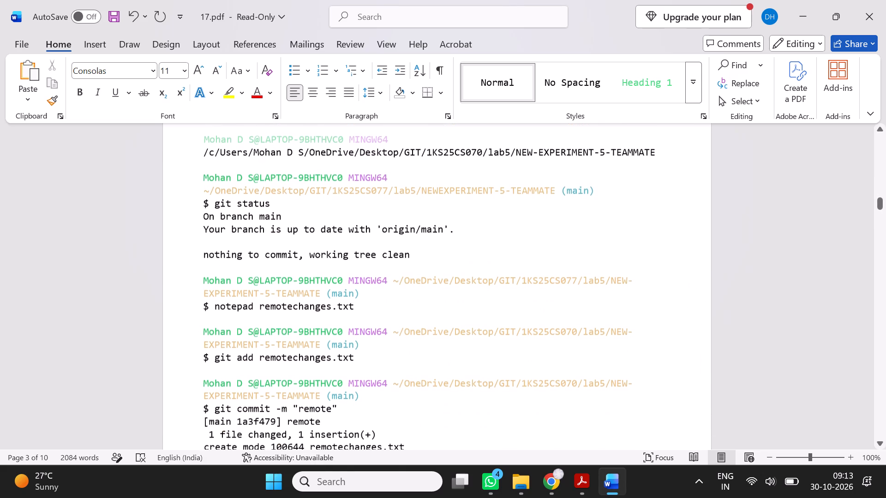
double_click(545, 333)
key("ctrl+v")
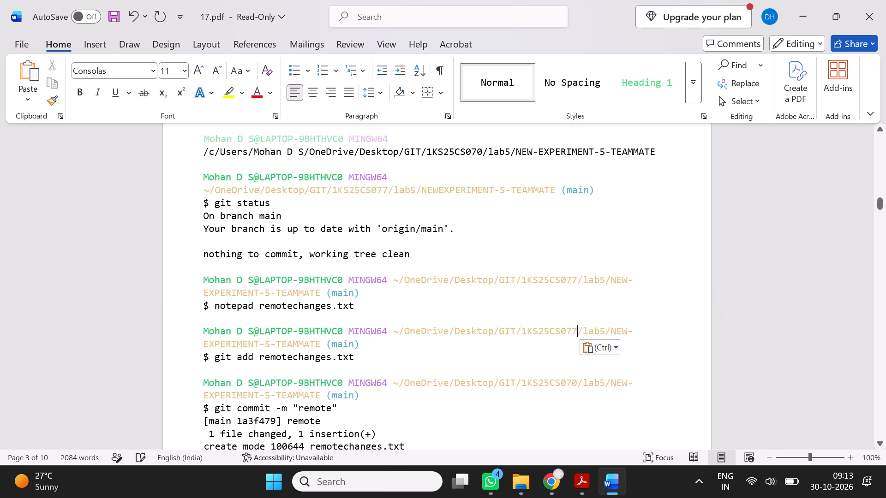
Replace the student ID with the copied one in the prompt paths for git commit -m "remote" and the following git push origin main.
scroll(545, 333, "down", 1)
double_click(539, 274)
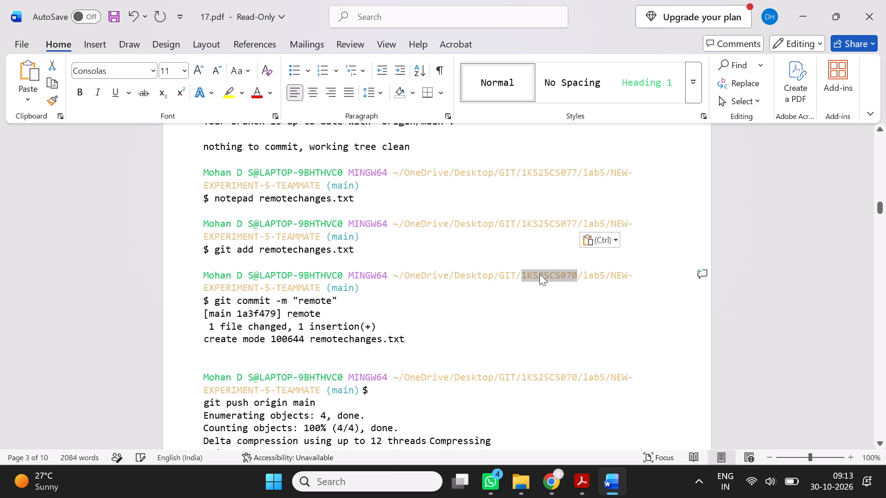
key("ctrl+v")
scroll(539, 274, "down", 1)
double_click(547, 308)
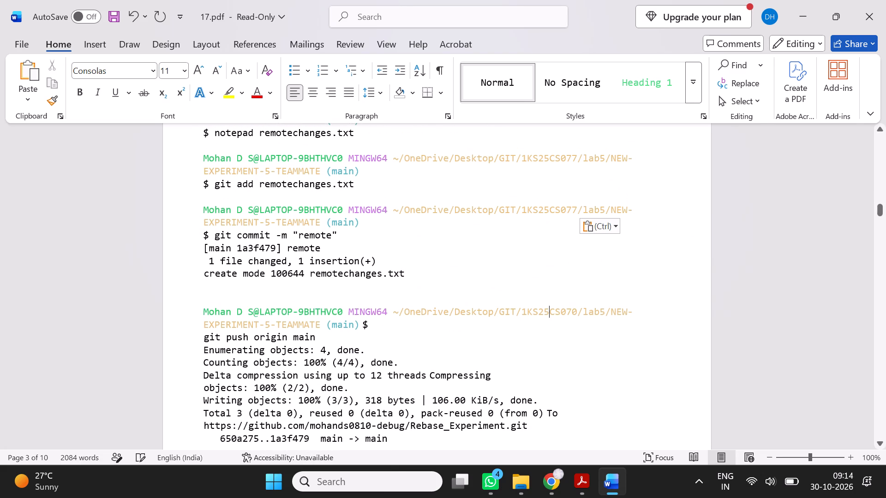
key("ctrl+v")
Replace the student ID with the copied one in the prompt paths for the two git status commands at the end of page 3.
scroll(547, 308, "down", 2)
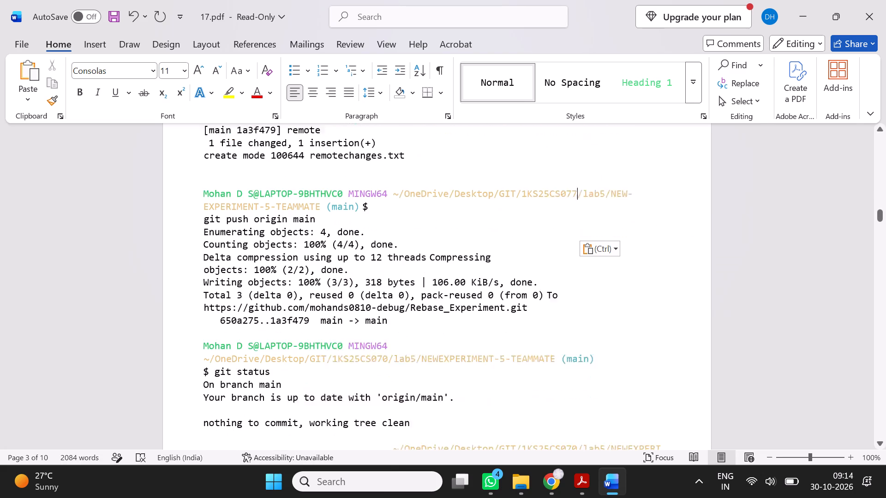
scroll(547, 308, "down", 1)
double_click(354, 327)
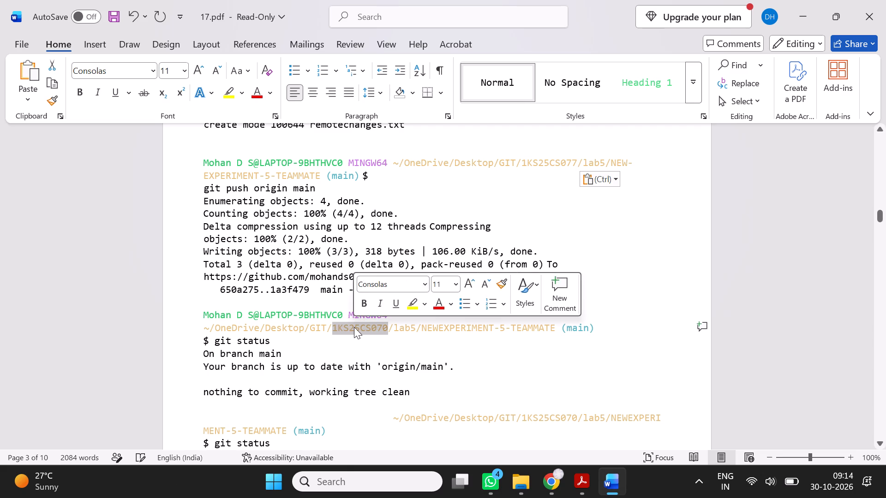
key("ctrl+v")
scroll(354, 327, "down", 1)
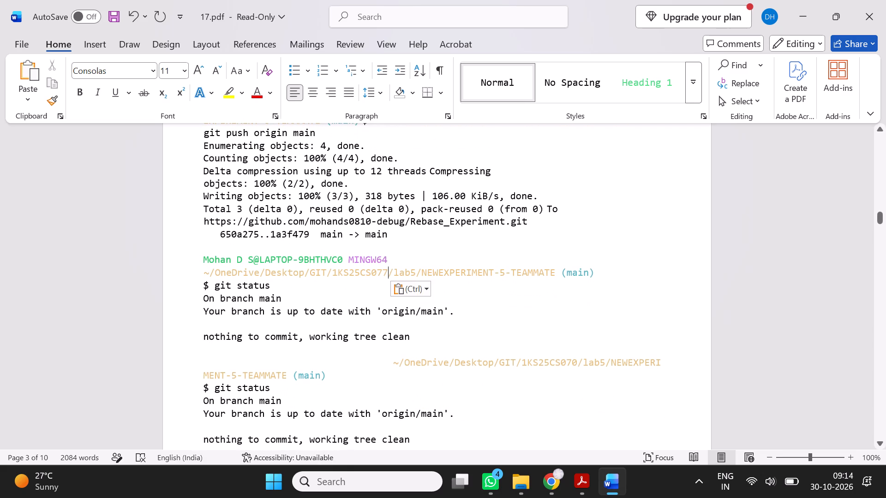
double_click(553, 364)
key("ctrl+v")
Paste the copied student ID into the page 4 prompt paths for notepad teammate-pull.txt, git add teammate-pull.txt and git commit -m "teammate".
scroll(553, 364, "down", 1)
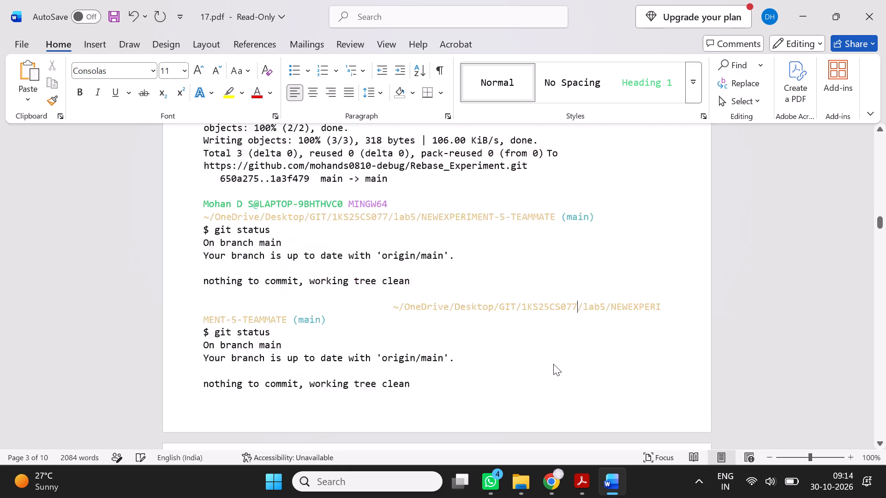
scroll(553, 364, "down", 1)
double_click(539, 421)
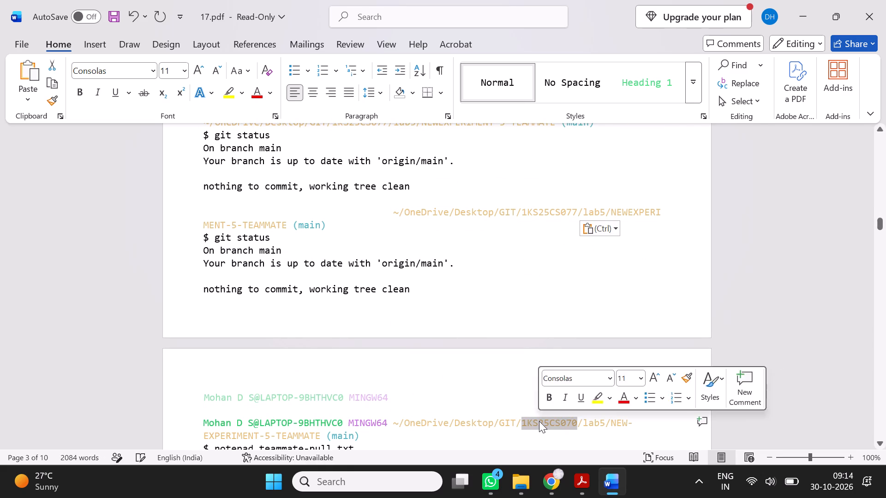
key("ctrl+v")
scroll(539, 421, "down", 2)
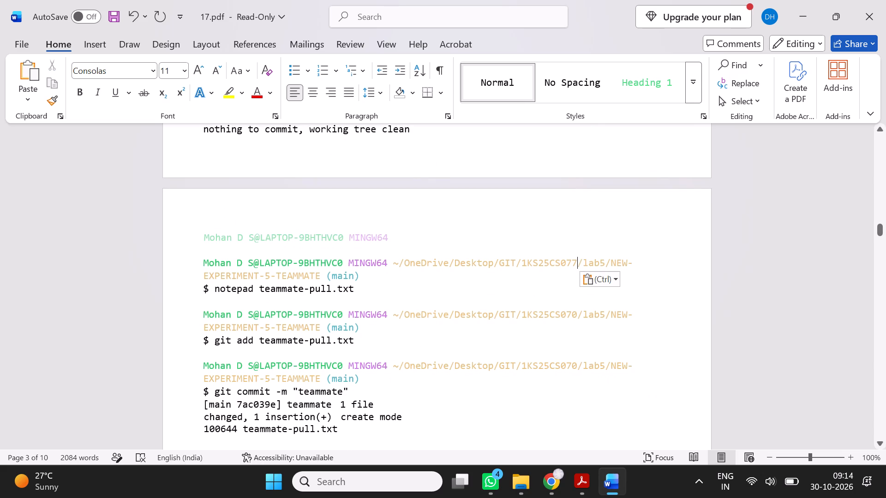
double_click(532, 315)
key("ctrl+v")
scroll(532, 315, "down", 1)
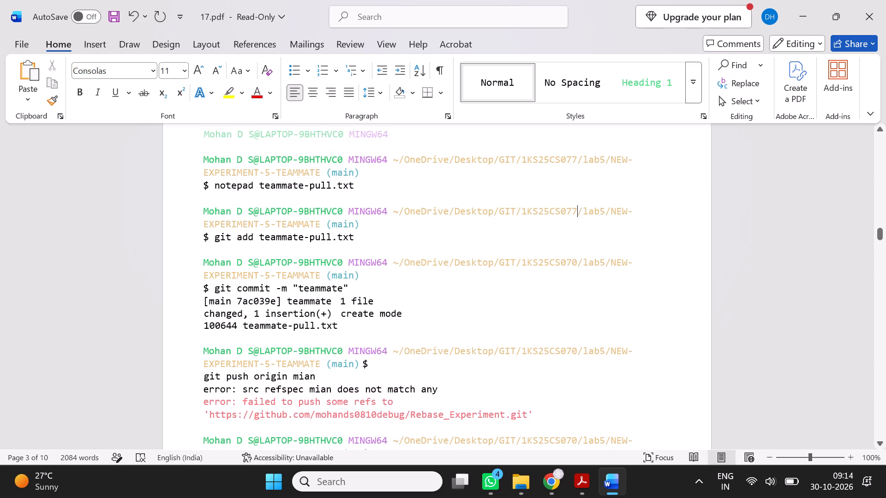
double_click(544, 263)
key("ctrl+v")
Replace the student ID with the copied one in the page 4 prompt paths for git push origin mian and git push origin main.
scroll(544, 263, "down", 1)
double_click(546, 272)
key("ctrl+v")
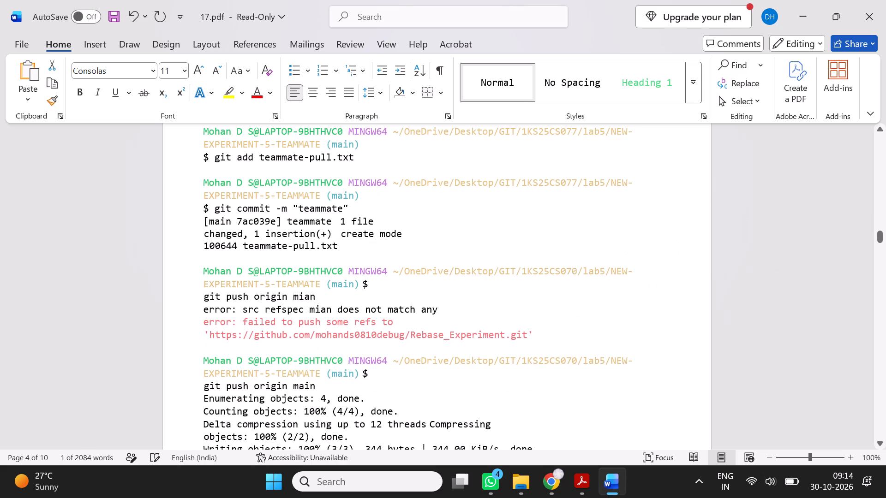
double_click(545, 363)
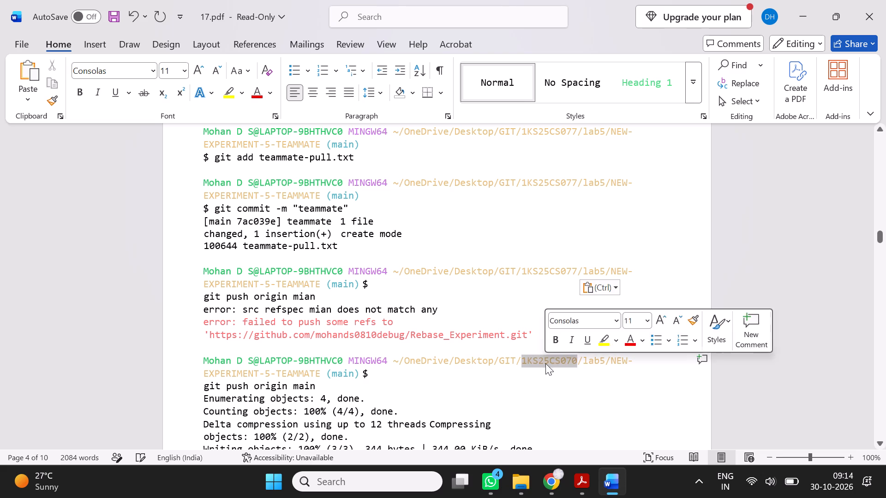
key("ctrl+v")
Paste the copied student ID into the lab5 prompt paths for git status on page 4 and git fetch origin on page 5.
scroll(545, 363, "down", 2)
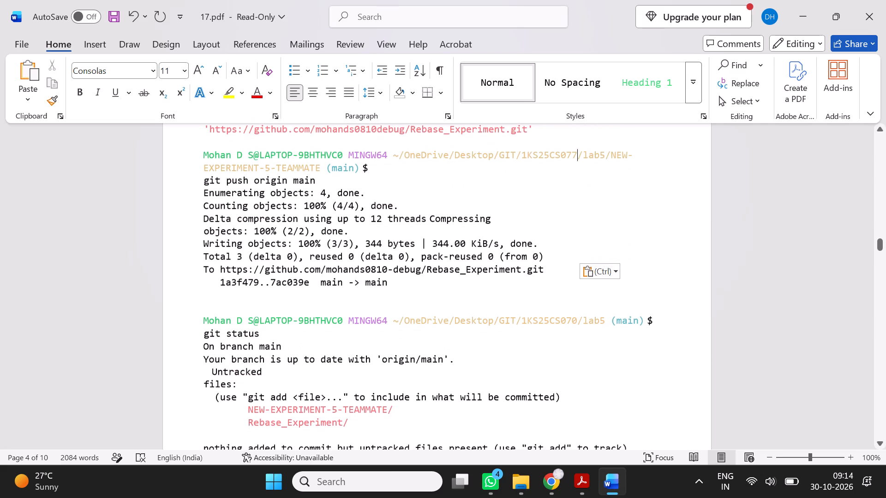
double_click(537, 320)
key("ctrl+v")
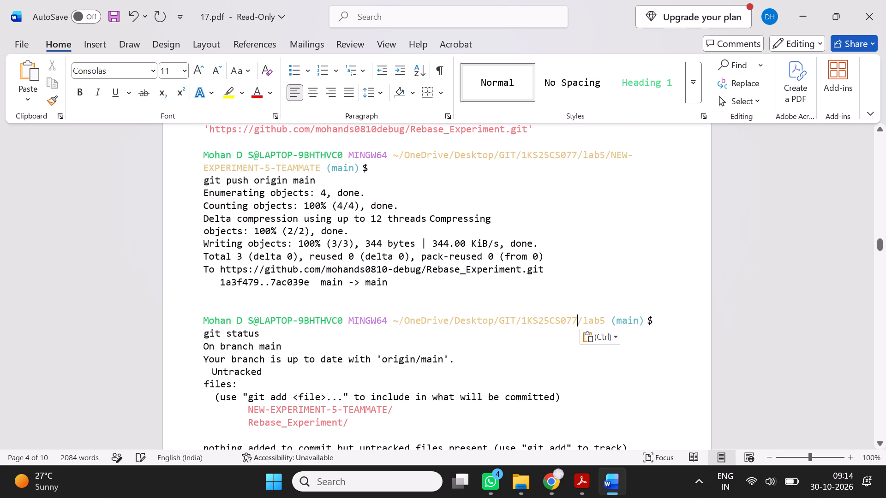
scroll(537, 320, "down", 4)
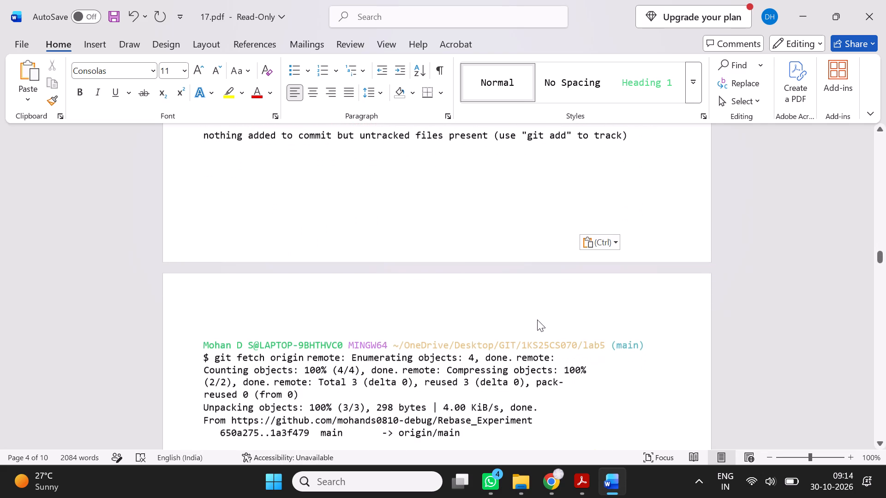
double_click(546, 339)
key("ctrl+v")
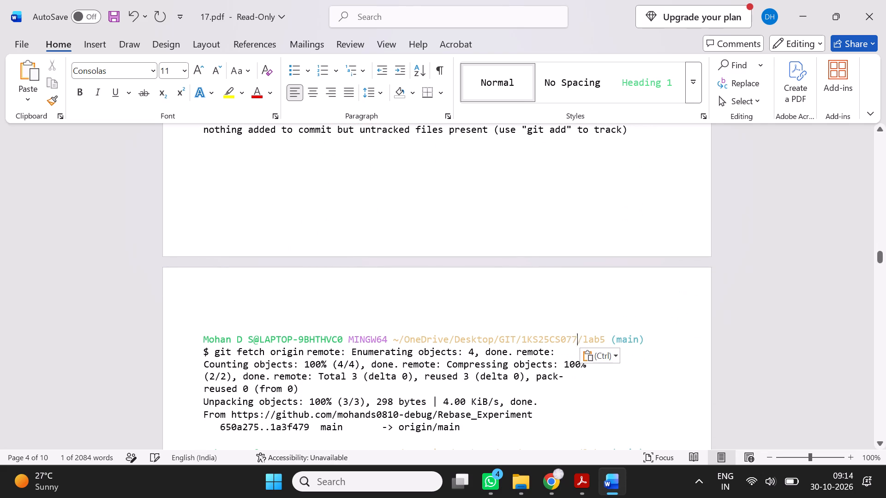
Replace the student ID with the copied one in the prompt paths for git log main..origin/main --oneline, git log --oneline --all --graph and git diff main origin/main.
scroll(546, 339, "down", 2)
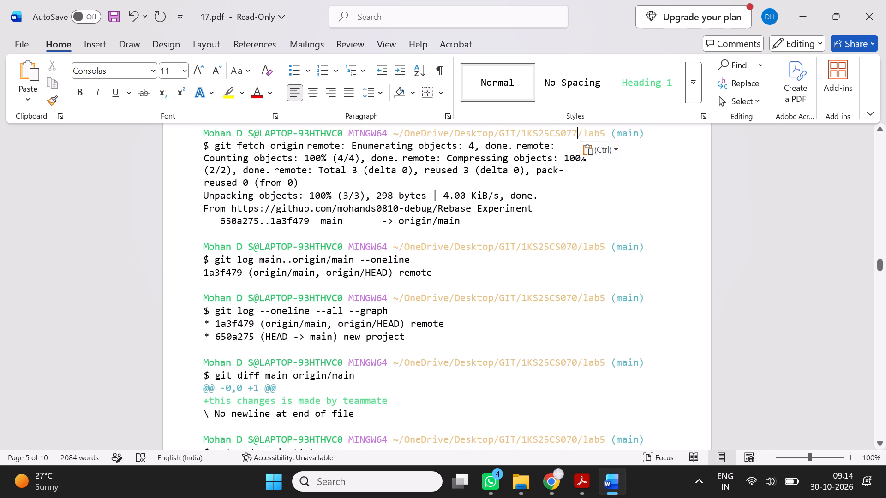
double_click(545, 246)
key("ctrl+v")
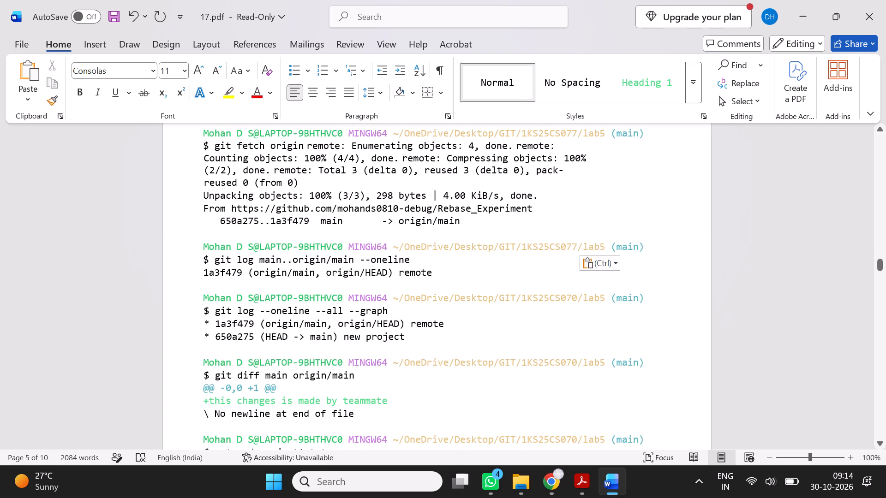
double_click(554, 296)
key("ctrl+v")
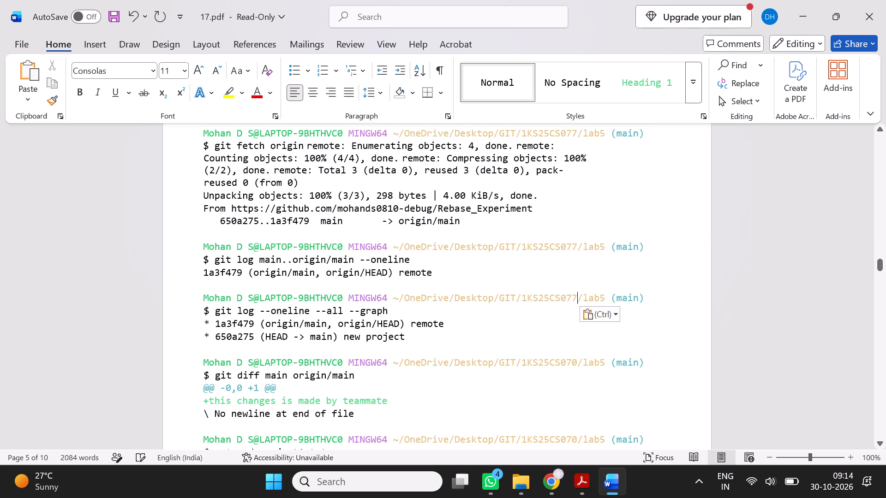
double_click(551, 363)
key("ctrl+v")
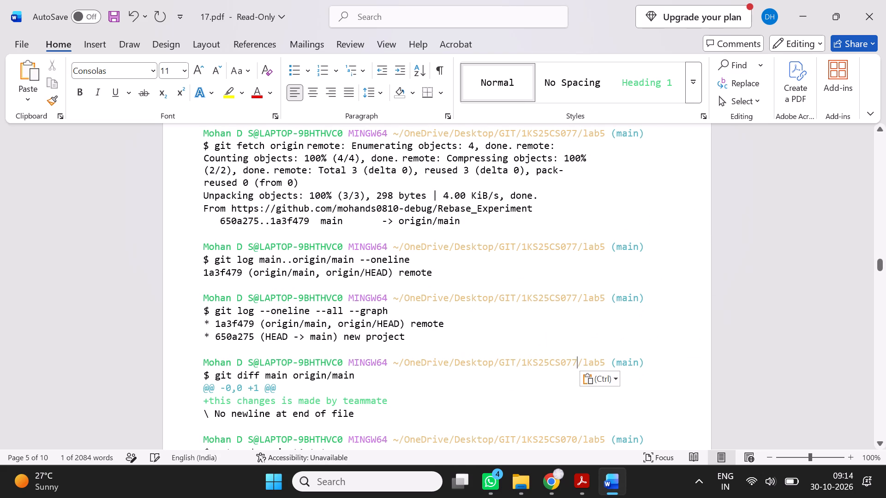
Paste the copied student ID into the prompt paths for notepad project1.txt, git add project1.txt, git commit -m "new remote changes" and git push origin main.
double_click(549, 437)
key("ctrl+v")
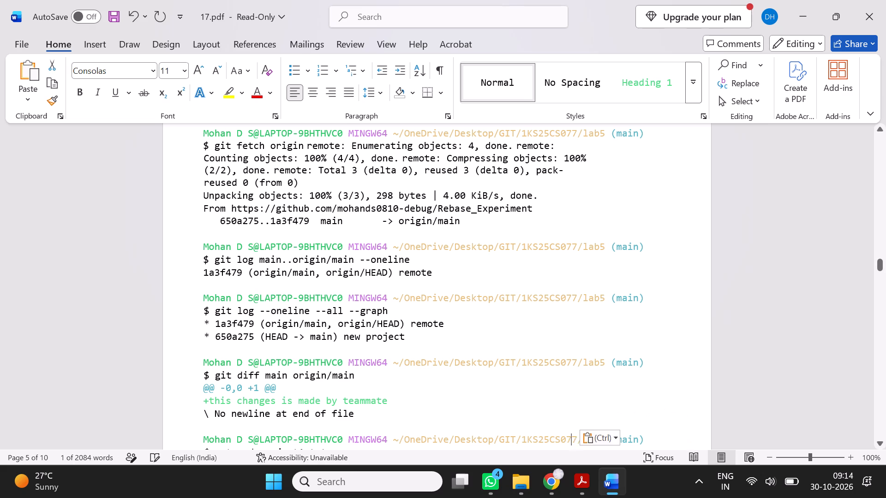
scroll(549, 437, "down", 1)
double_click(540, 299)
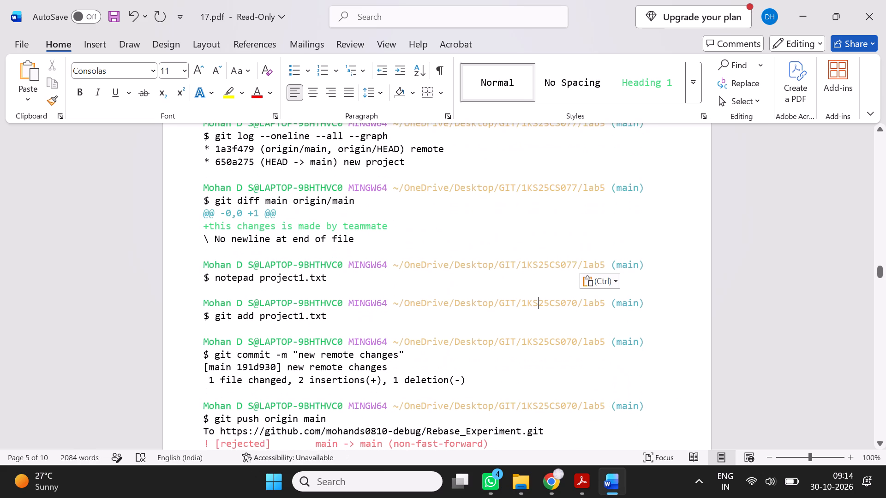
key("ctrl+v")
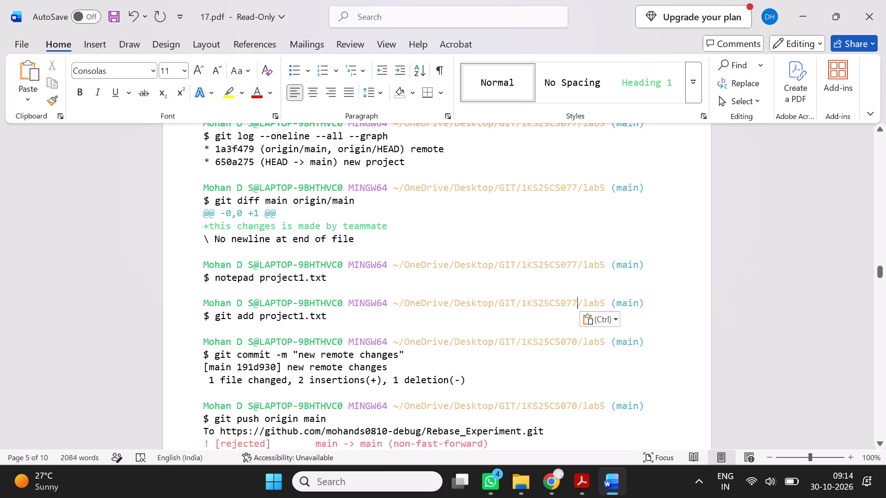
double_click(544, 339)
key("ctrl+v")
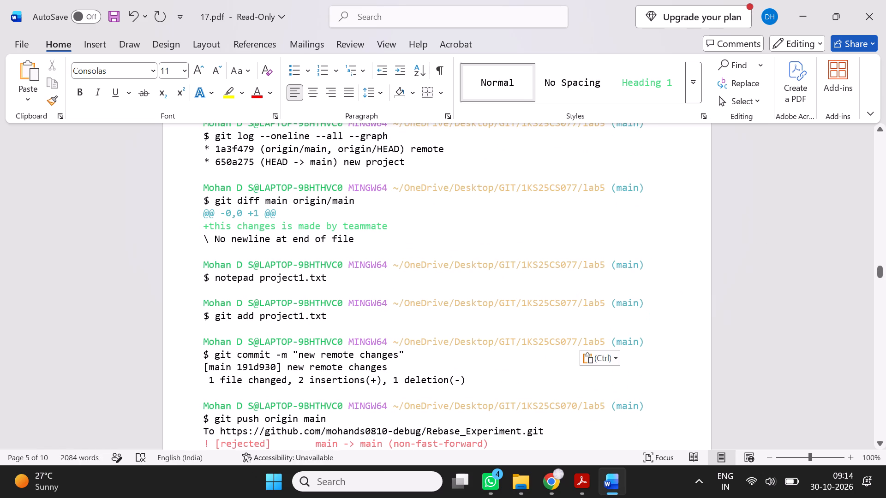
double_click(551, 405)
key("ctrl+v")
Replace the student ID with the copied one in the first three page 6 prompt paths, for ls, git log --oneline and git status.
scroll(551, 405, "down", 1)
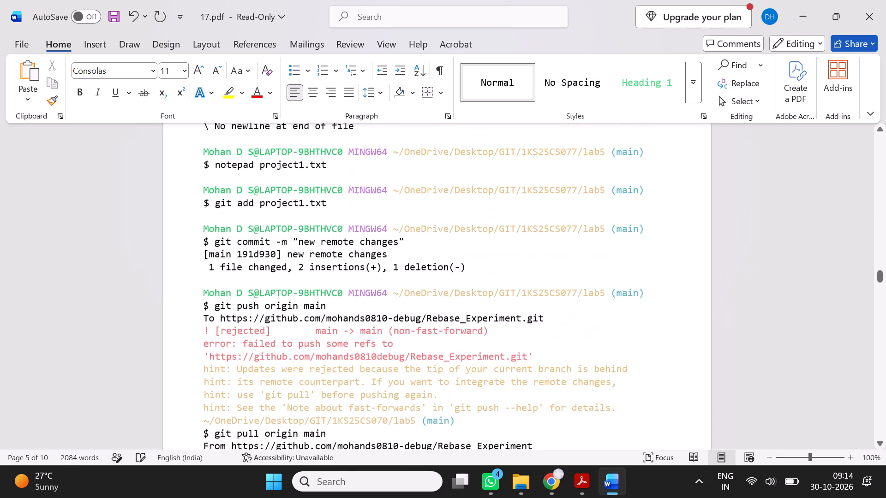
scroll(548, 357, "down", 1)
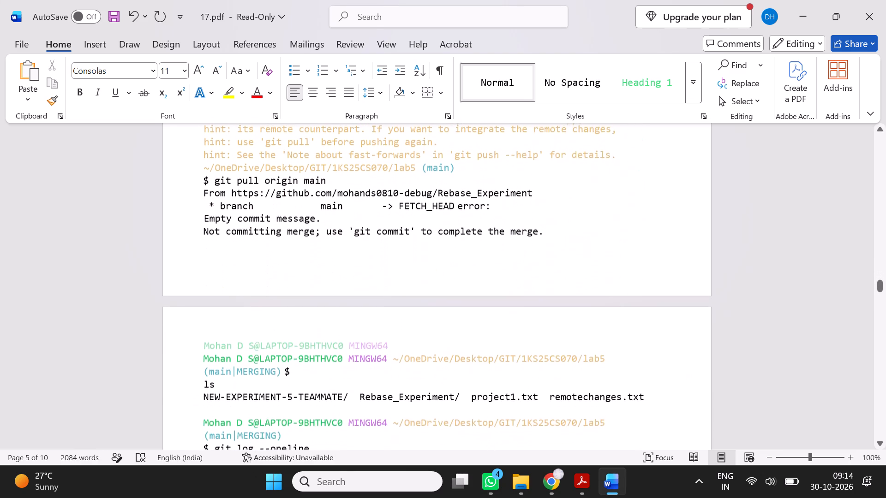
scroll(548, 357, "down", 1)
double_click(546, 349)
key("ctrl+v")
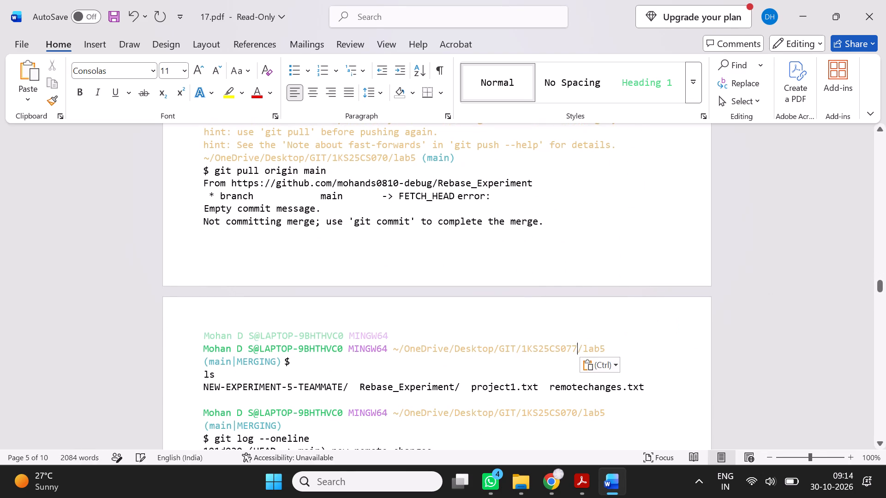
scroll(546, 349, "down", 1)
double_click(542, 337)
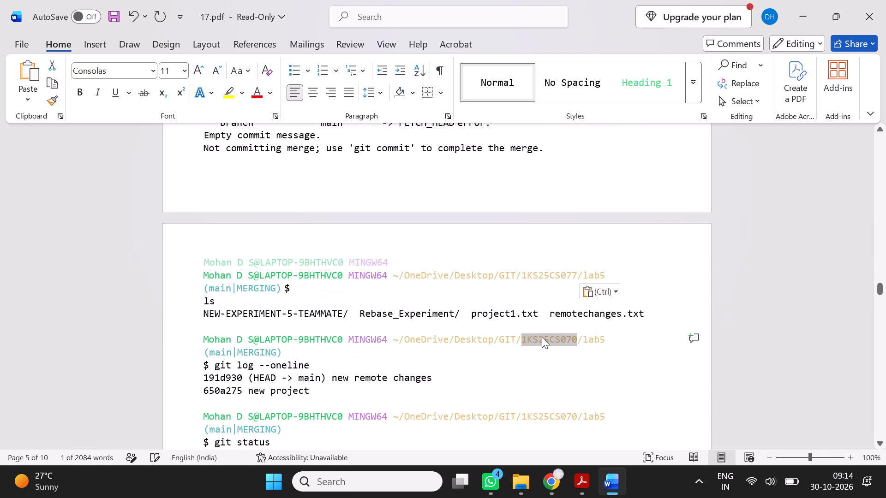
key("ctrl+v")
scroll(542, 337, "down", 1)
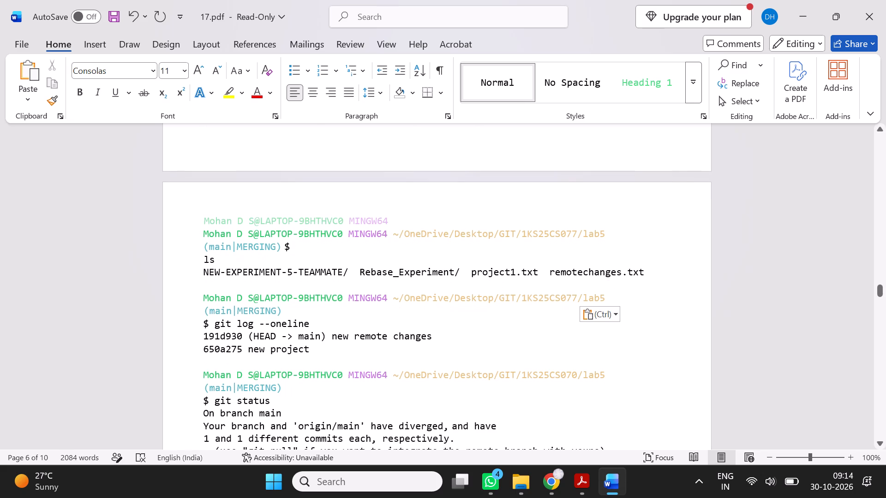
double_click(533, 373)
key("ctrl+v")
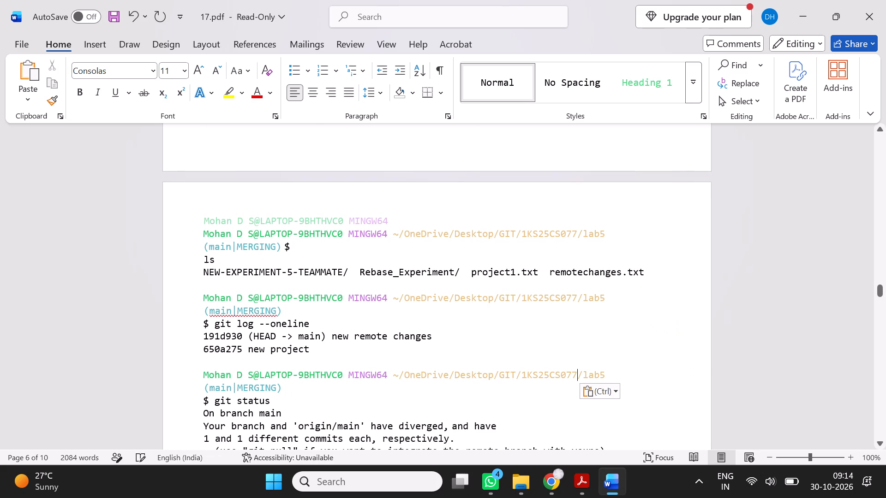
Paste the copied student ID into the page 6 prompt paths for the second ls, git pull origin main and the second git log --oneline.
scroll(533, 373, "down", 2)
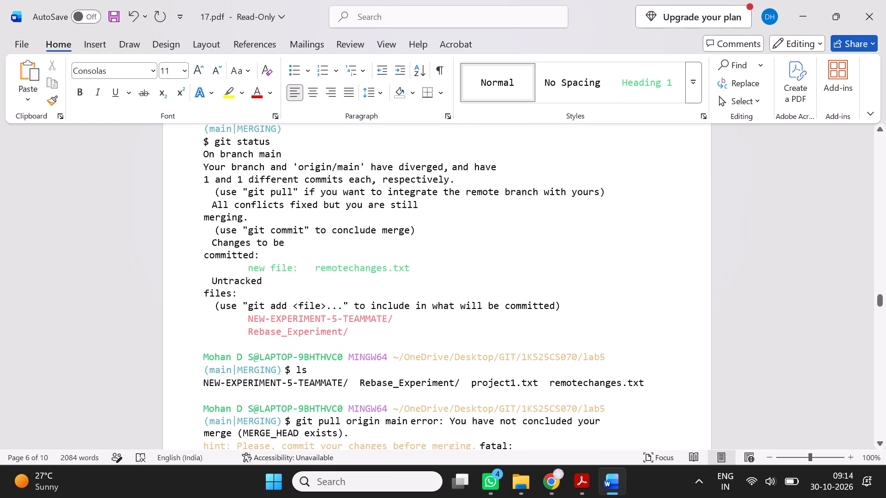
double_click(530, 358)
key("ctrl+v")
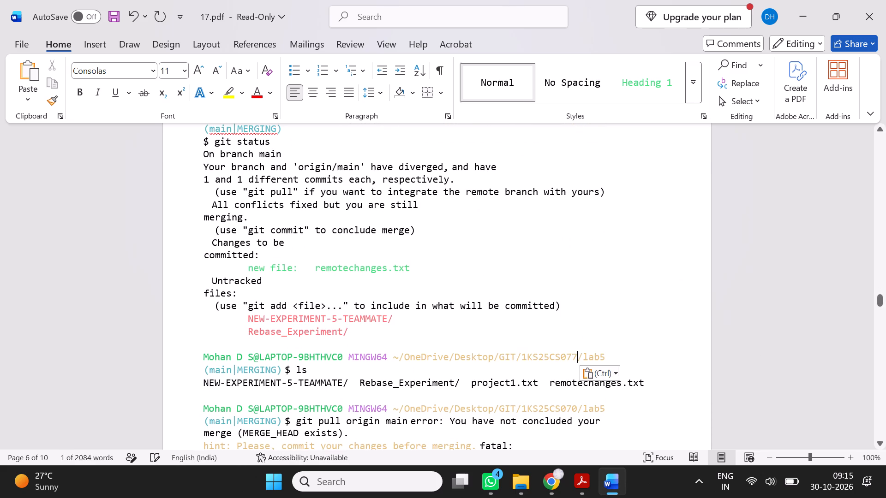
scroll(530, 358, "down", 1)
double_click(542, 350)
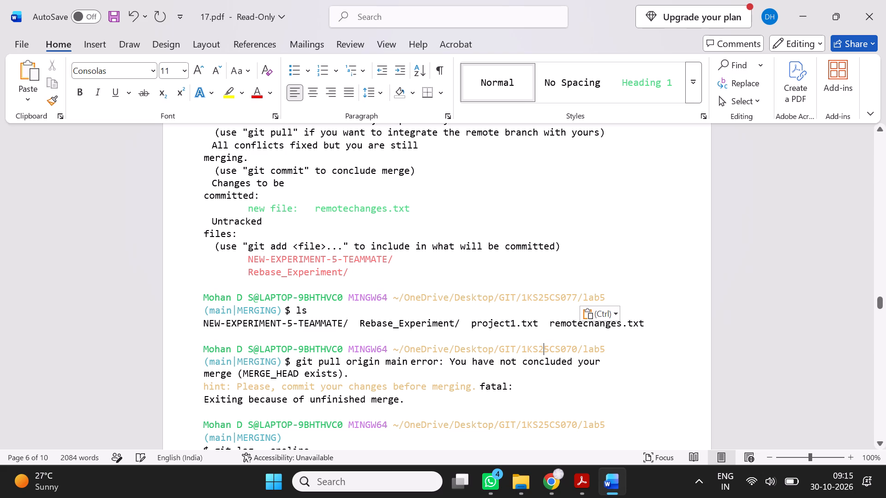
key("ctrl+v")
scroll(542, 350, "down", 1)
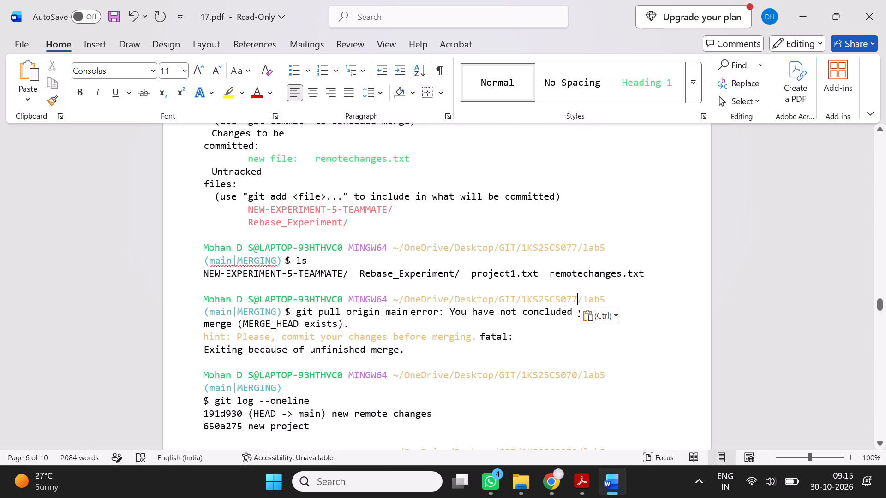
double_click(549, 374)
key("ctrl+v")
Replace the student ID with the copied one in the prompt paths for notepad localchanges.txt and git add localchanges.txt.
scroll(549, 374, "down", 1)
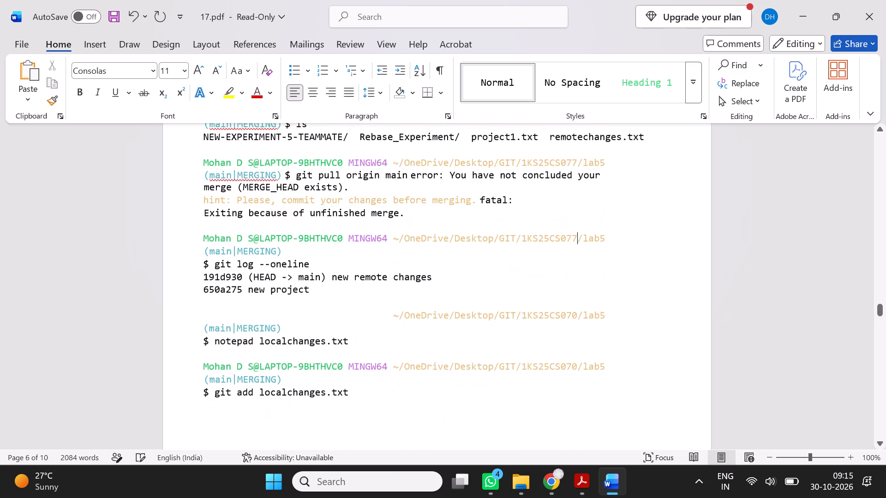
double_click(541, 318)
key("ctrl+v")
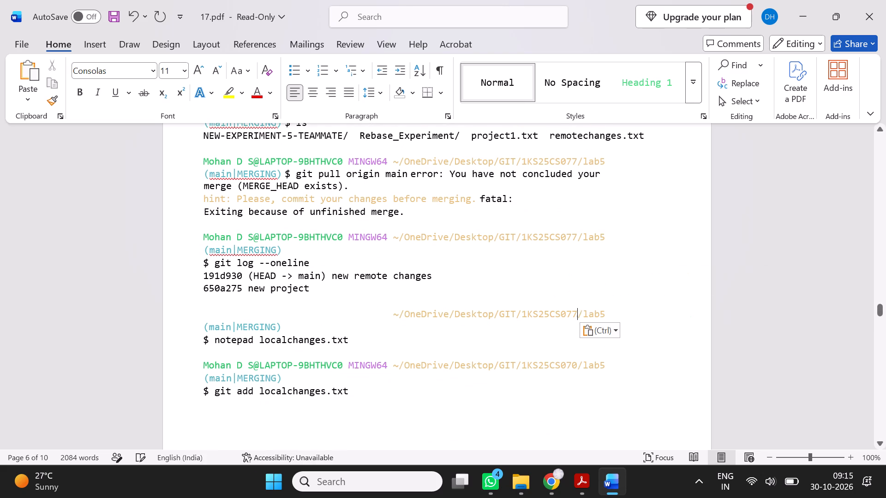
double_click(554, 368)
key("ctrl+v")
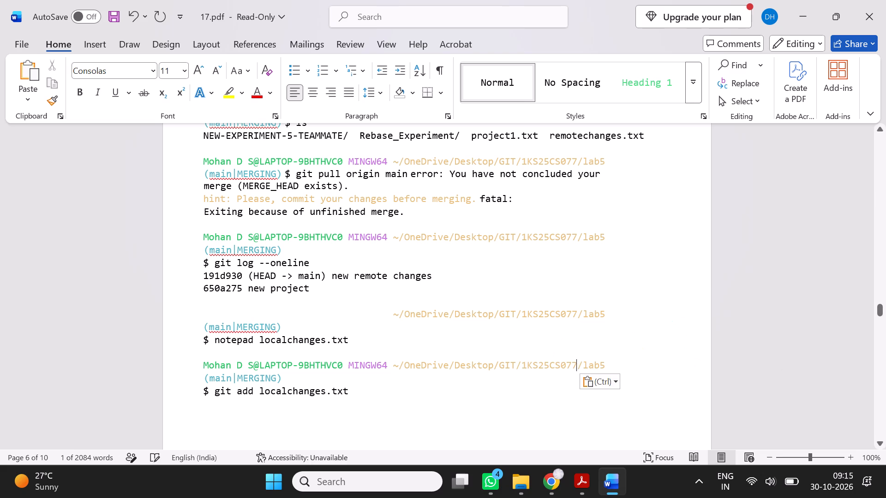
Replace the student ID with the copied one in the page 7 prompt paths for git commit -m "add local changes" and git status.
scroll(565, 392, "down", 2)
double_click(543, 295)
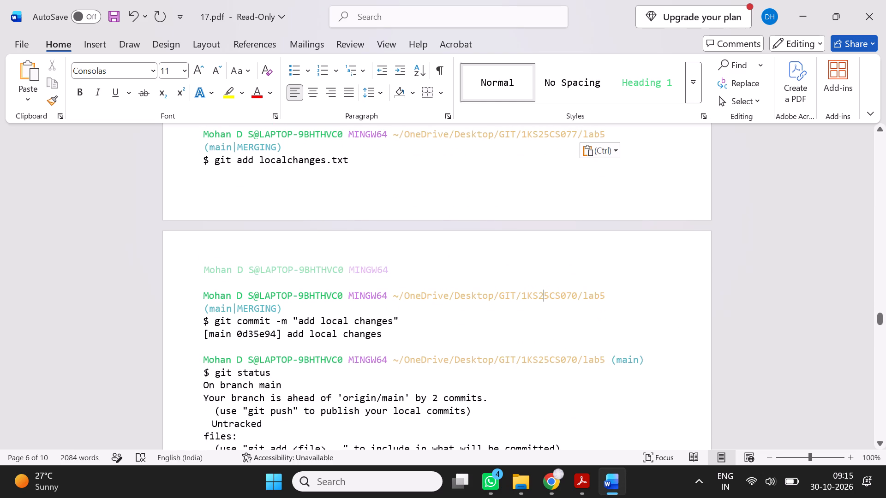
key("ctrl+v")
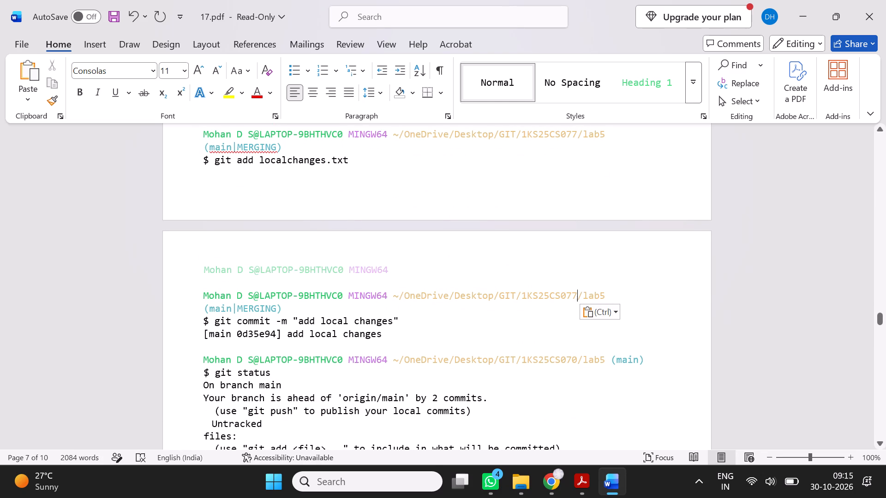
double_click(557, 360)
key("ctrl+v")
Paste the copied student ID into the teammate prompt paths for notepad another_remotechange.txt, its git add, the "Add another remote change" commit and git push origin main.
scroll(557, 360, "down", 1)
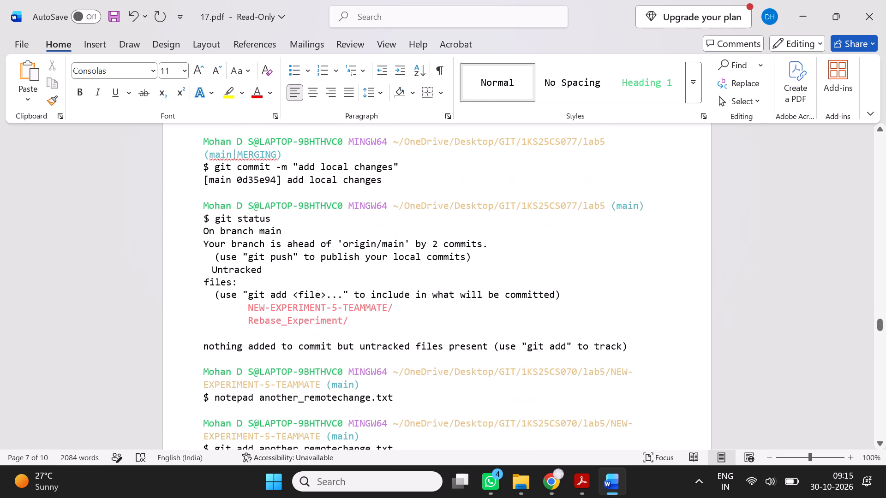
double_click(544, 372)
key("ctrl+v")
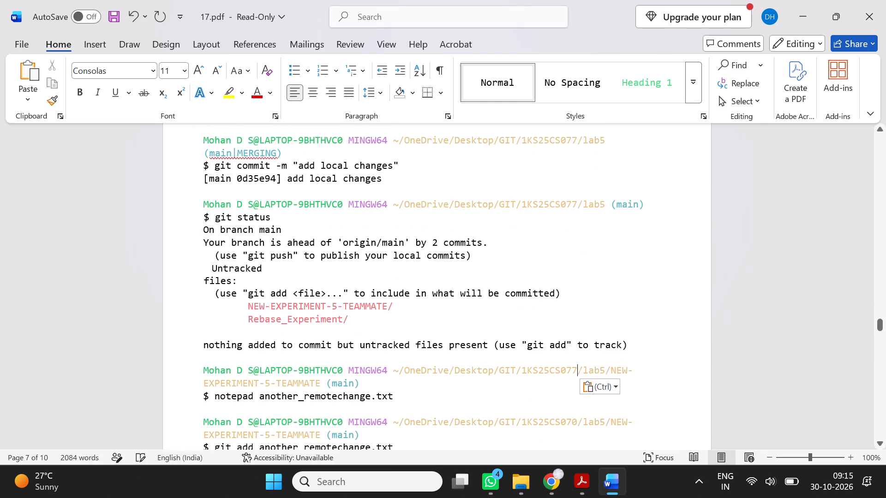
double_click(558, 421)
key("ctrl+v")
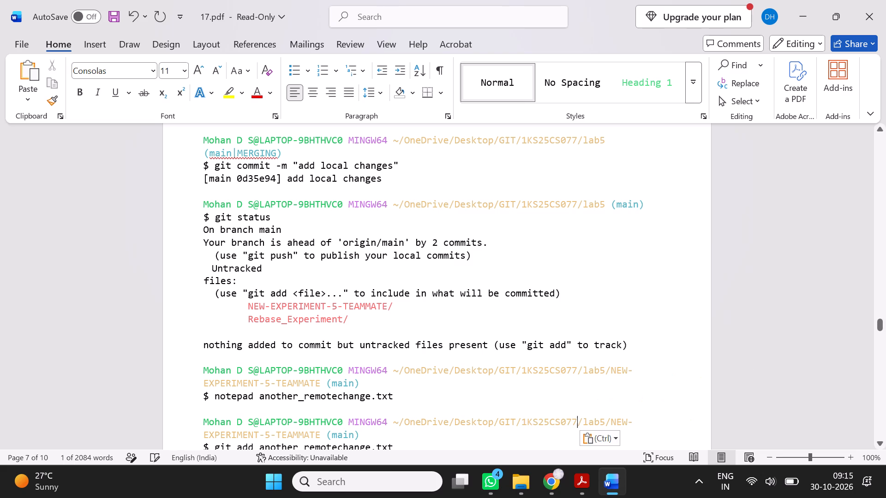
scroll(558, 421, "down", 1)
double_click(546, 285)
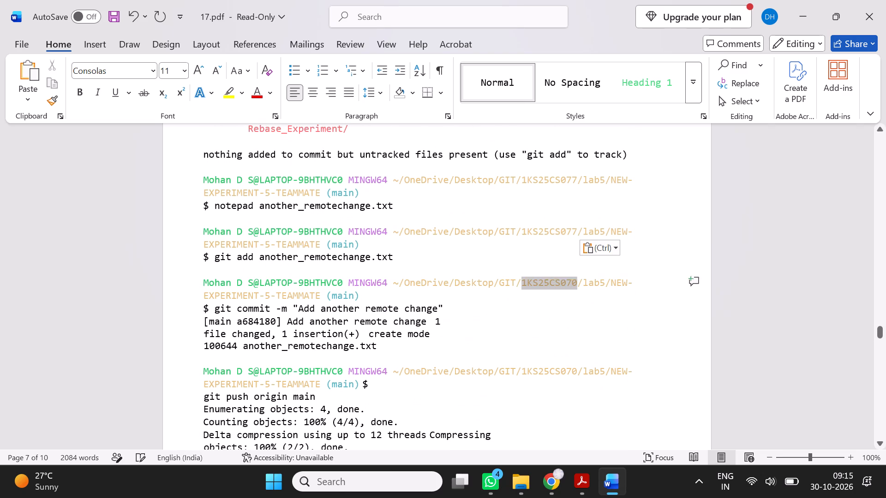
key("ctrl+v")
double_click(548, 373)
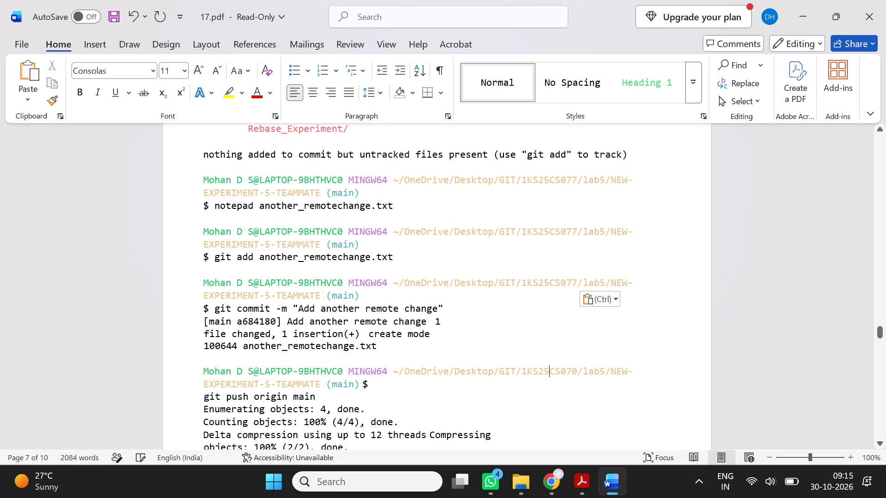
key("ctrl+v")
Replace the student ID with the copied one in the last two page 7 prompt paths, both belonging to git show commands.
scroll(548, 373, "down", 2)
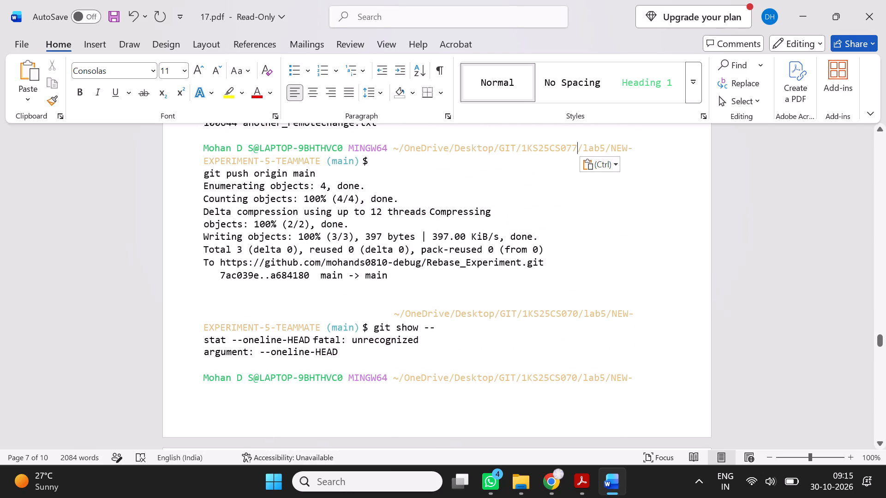
double_click(542, 311)
key("ctrl+v")
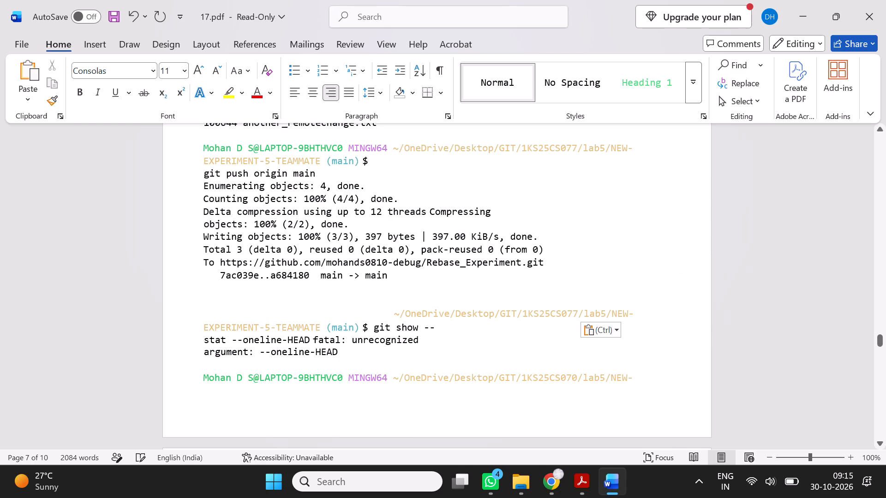
double_click(551, 377)
key("ctrl+v")
Paste the copied student ID into the page 8 prompt paths for git fetch origin, git log --oneline --graph --all and git push origin main.
scroll(551, 377, "down", 1)
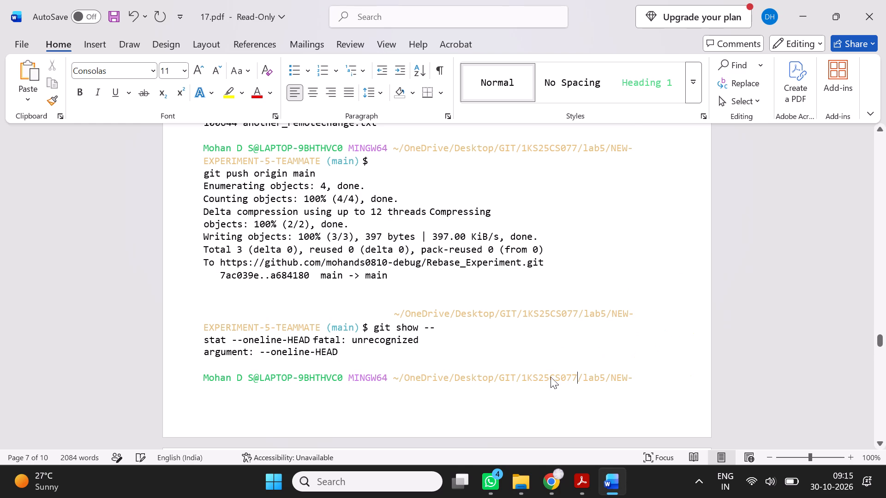
scroll(551, 377, "down", 1)
double_click(546, 372)
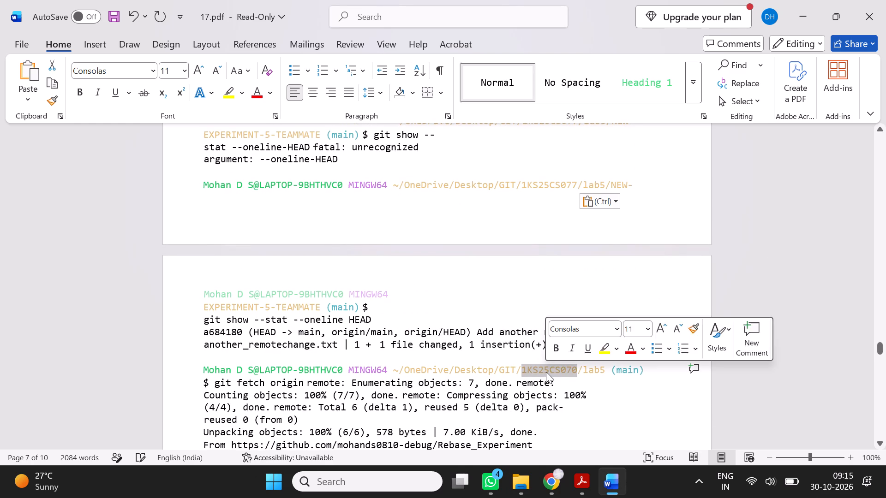
key("ctrl+v")
scroll(546, 372, "down", 1)
double_click(536, 269)
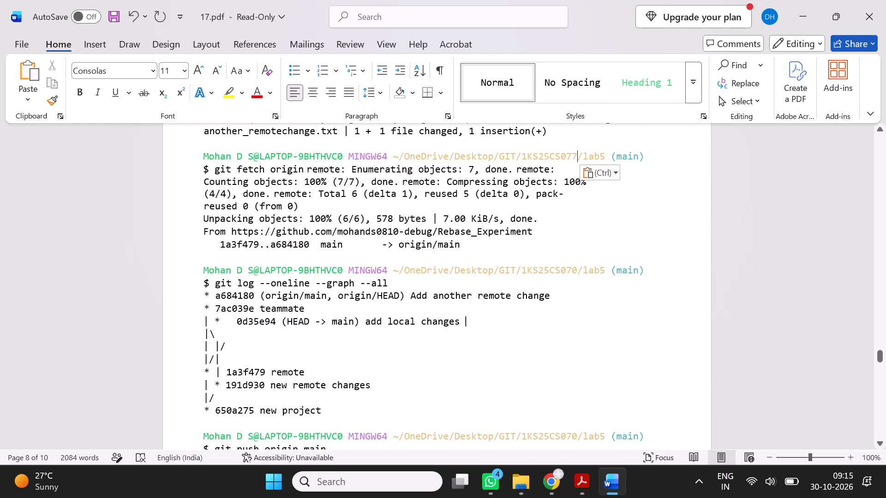
key("ctrl+v")
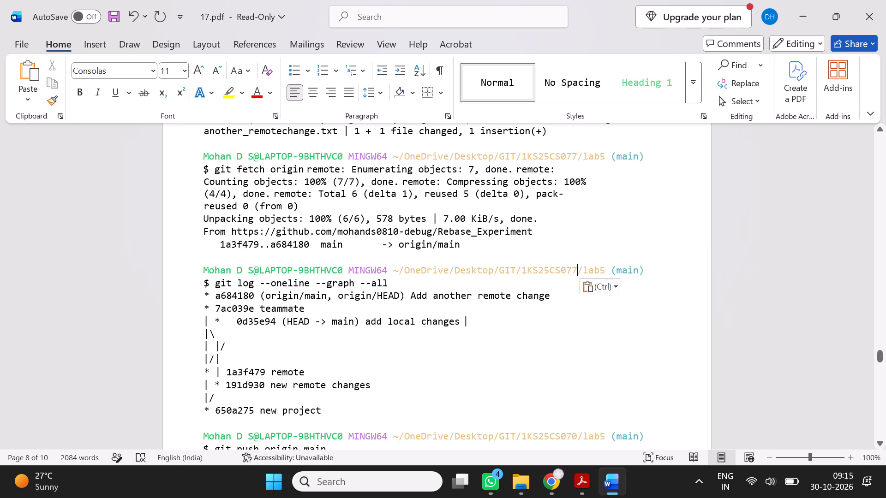
double_click(549, 436)
key("ctrl+v")
Replace the student ID with the copied one in the page 8 prompt paths for ls and git diff main origin/main.
scroll(549, 436, "down", 1)
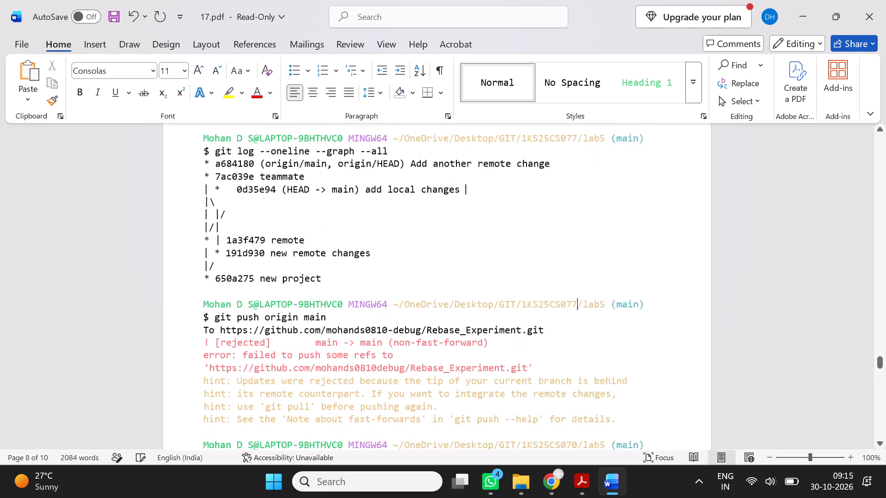
scroll(549, 436, "down", 1)
scroll(548, 391, "down", 1)
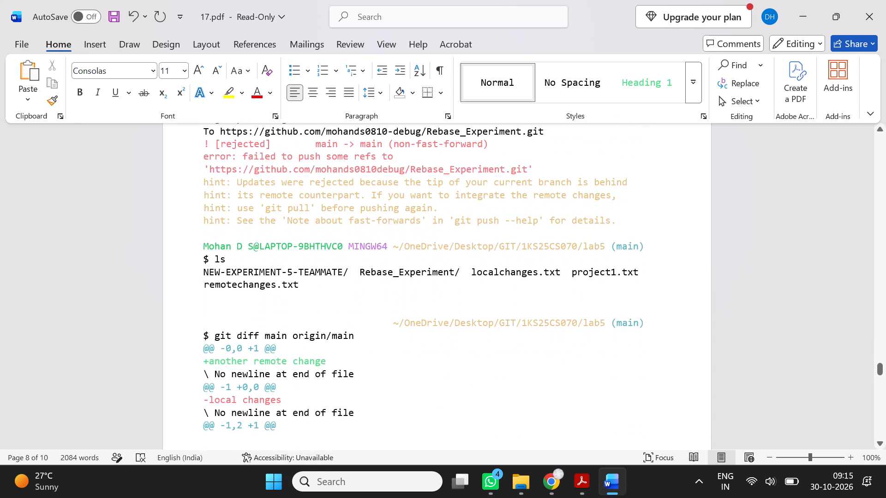
double_click(549, 243)
key("ctrl+v")
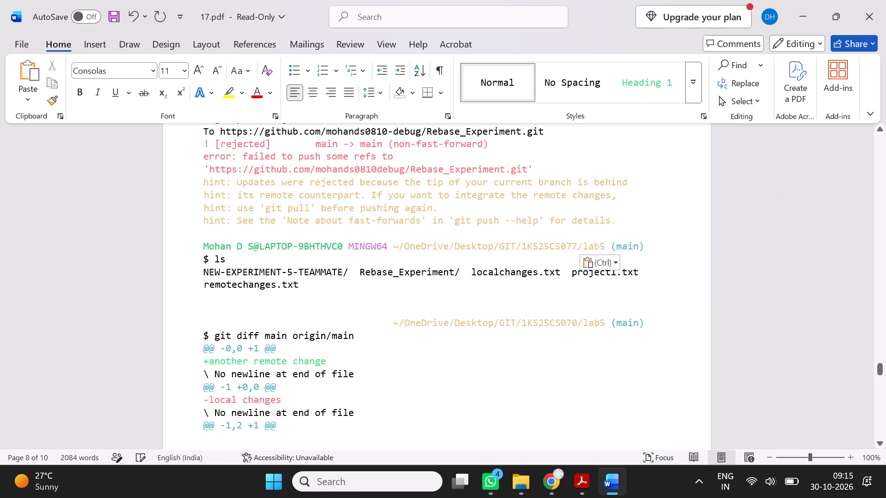
double_click(545, 324)
key("ctrl+v")
Paste the copied student ID into the page 9 prompt paths for both git push origin main commands, git status and git add <file>.
scroll(545, 324, "down", 1)
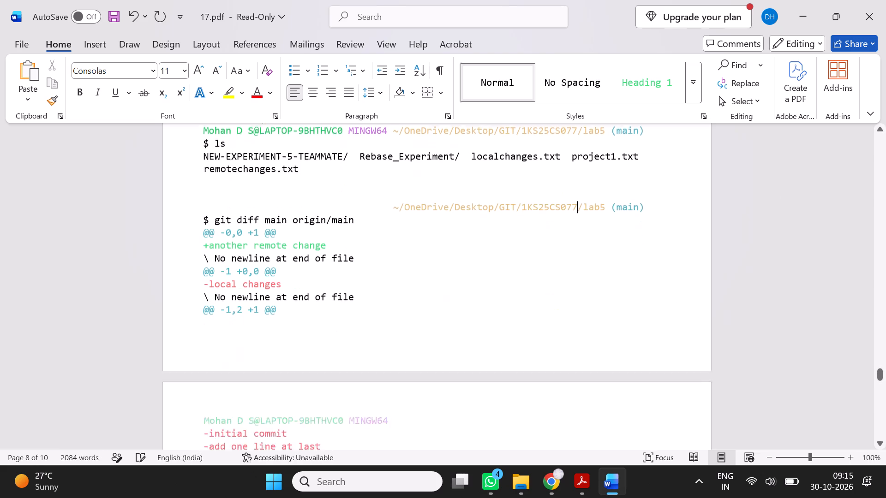
scroll(542, 344, "down", 2)
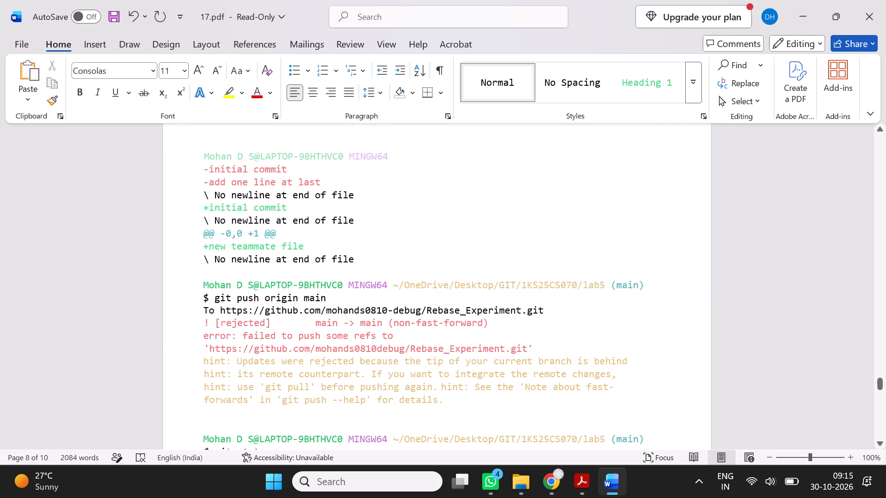
double_click(547, 286)
key("ctrl+v")
scroll(547, 286, "down", 1)
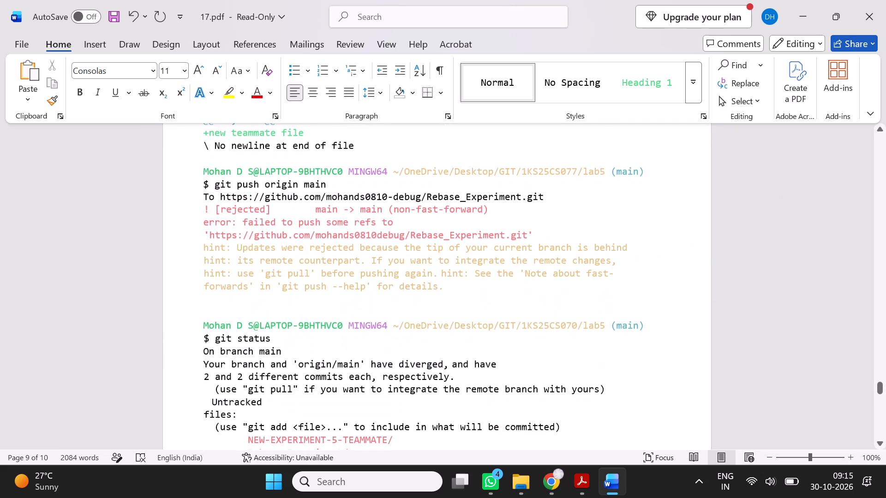
double_click(548, 325)
key("ctrl+v")
scroll(548, 325, "down", 1)
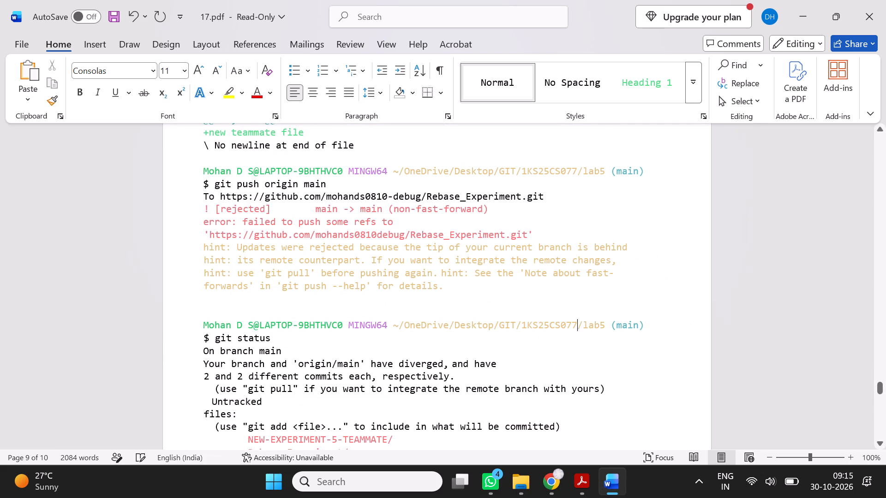
scroll(548, 325, "down", 1)
double_click(543, 380)
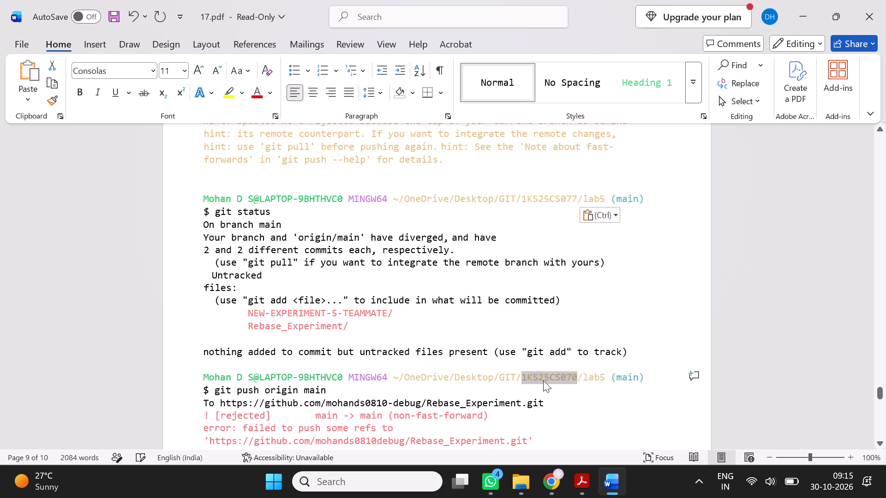
key("ctrl+v")
scroll(543, 380, "down", 3)
double_click(543, 373)
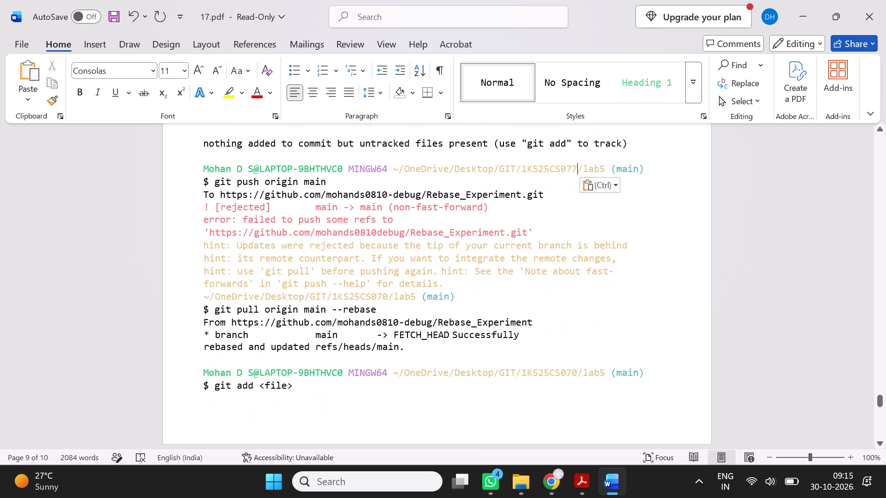
key("ctrl+v")
Replace the student ID with the copied one in the page 10 prompt paths for git rebase --continue, git push origin main and ls.
scroll(543, 373, "down", 2)
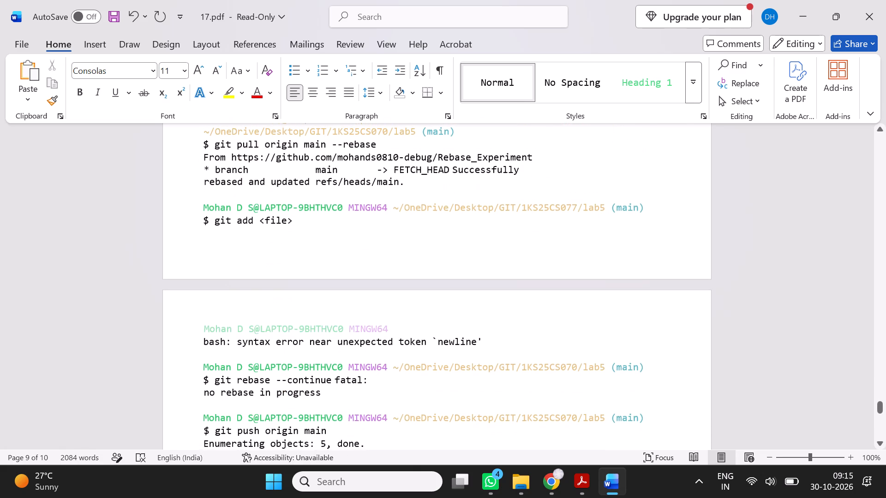
double_click(548, 368)
key("ctrl+v")
scroll(548, 368, "down", 1)
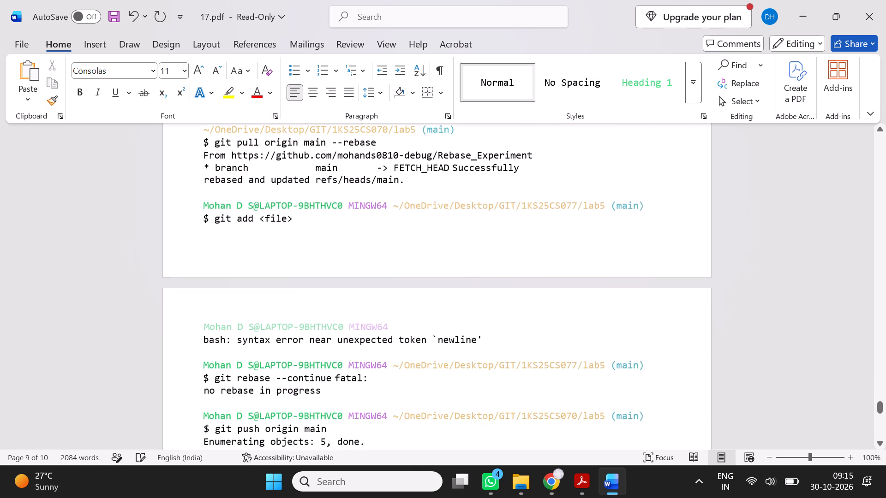
scroll(548, 368, "down", 1)
double_click(544, 320)
key("ctrl+v")
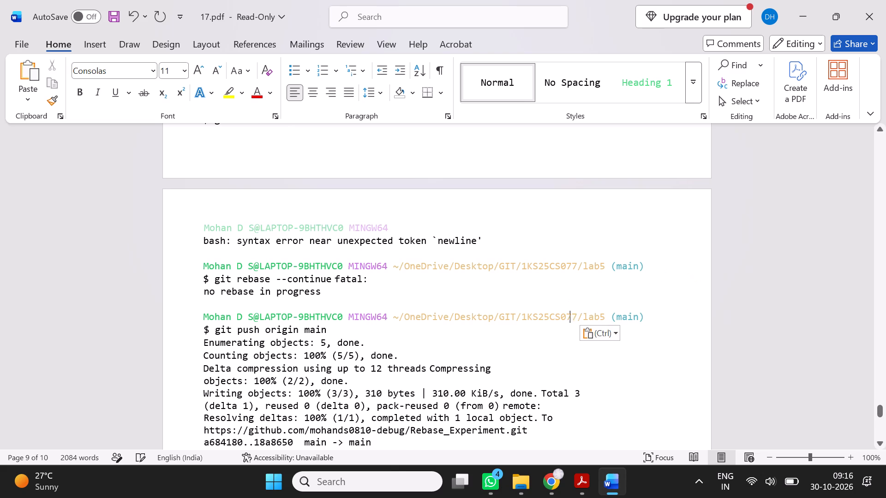
scroll(544, 320, "down", 1)
double_click(544, 302)
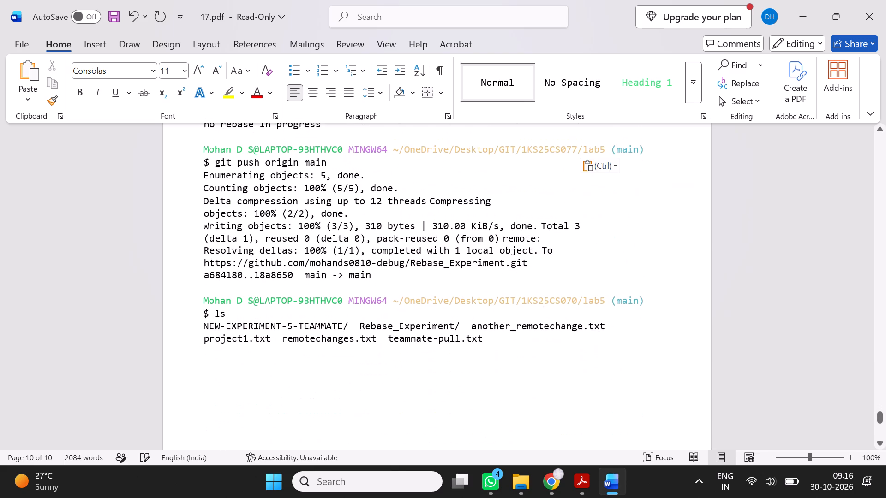
key("ctrl+v")
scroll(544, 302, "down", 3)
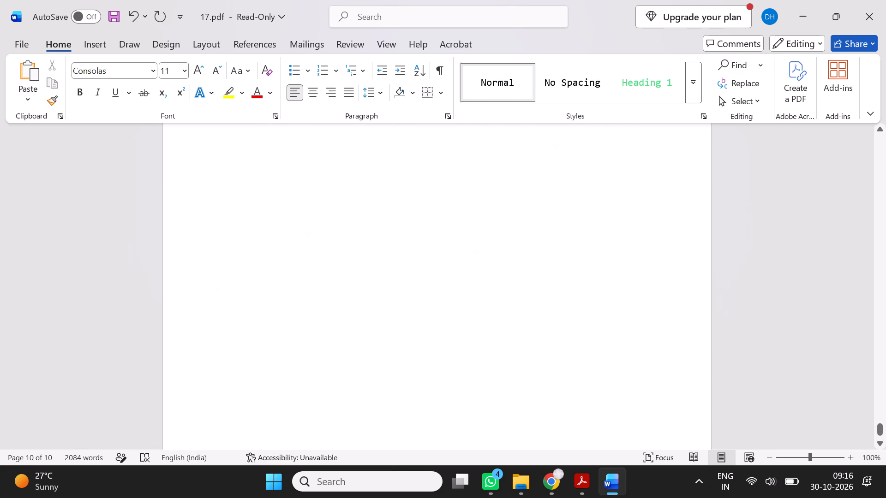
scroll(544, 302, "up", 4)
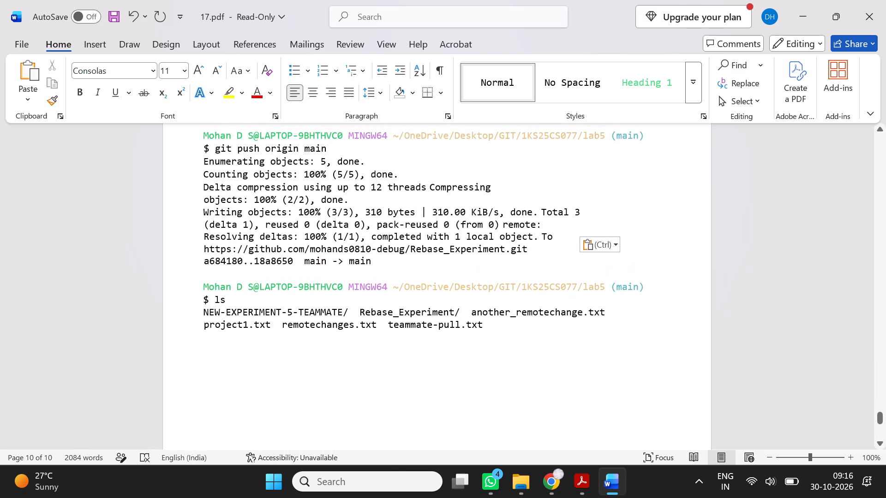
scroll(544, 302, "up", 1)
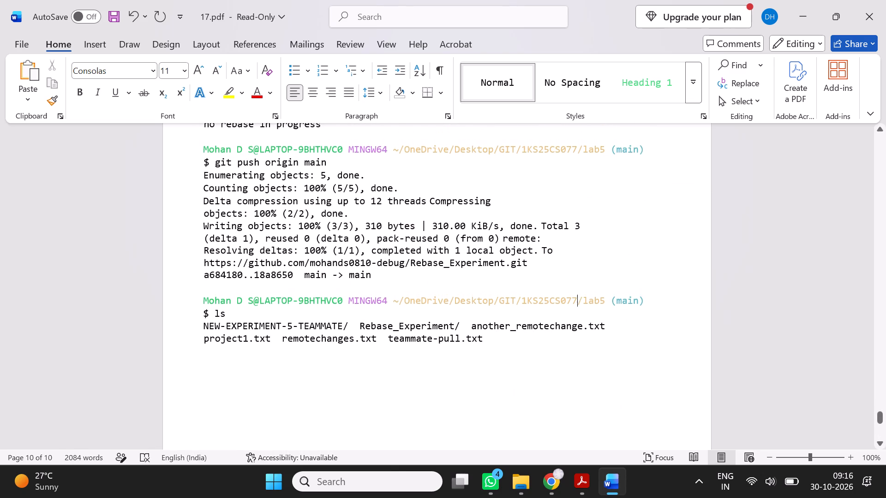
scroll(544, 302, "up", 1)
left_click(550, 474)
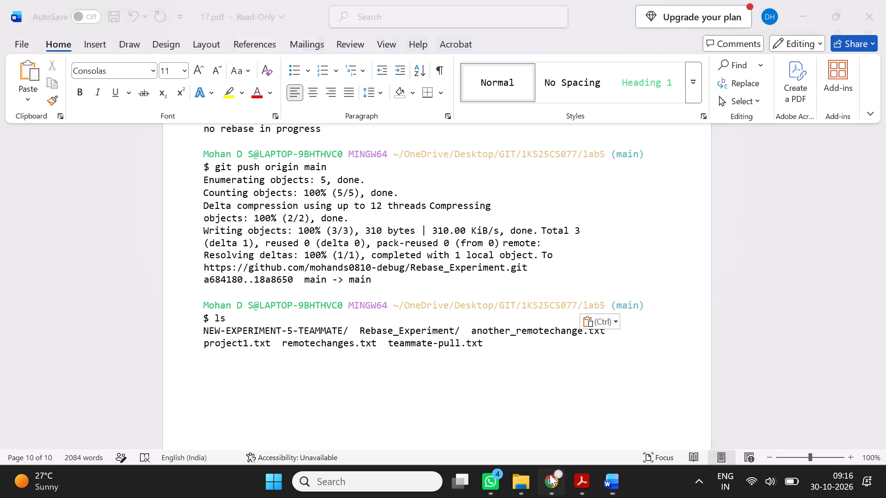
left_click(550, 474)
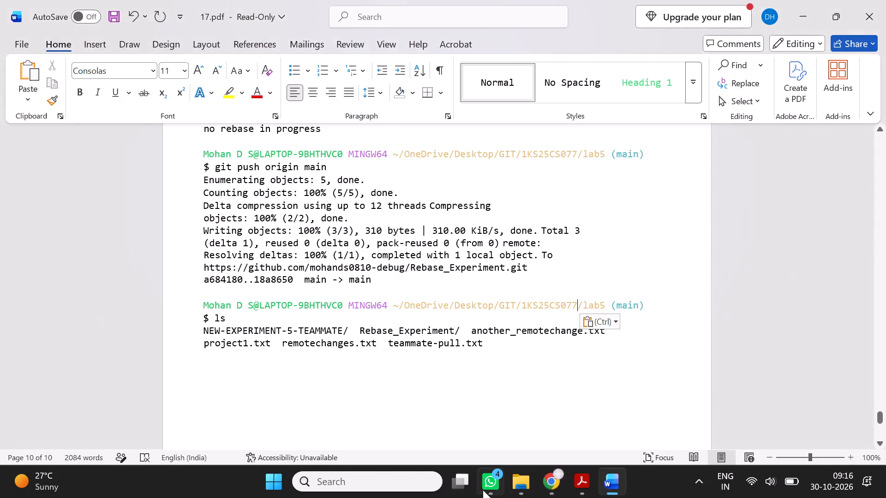
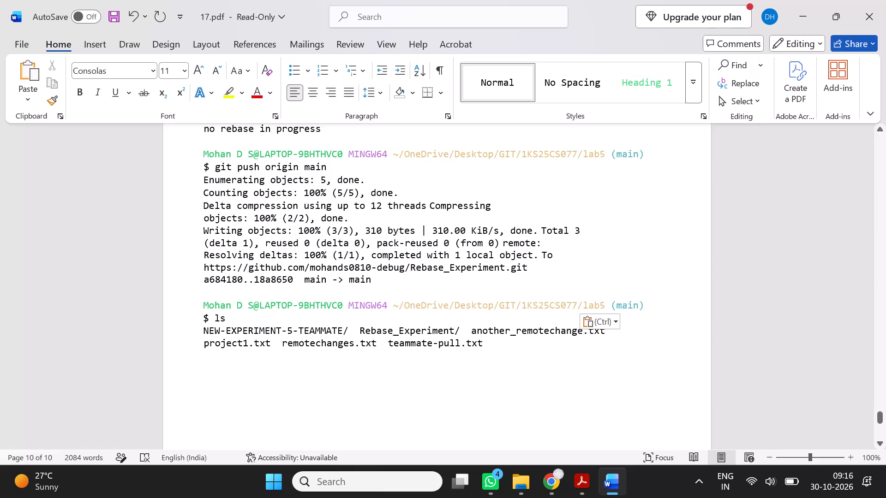
left_click(253, 304)
key("BackSpace")
key("BackSpace")
key("BackSpace")
key("BackSpace")
key("BackSpace")
key("BackSpace")
key("BackSpace")
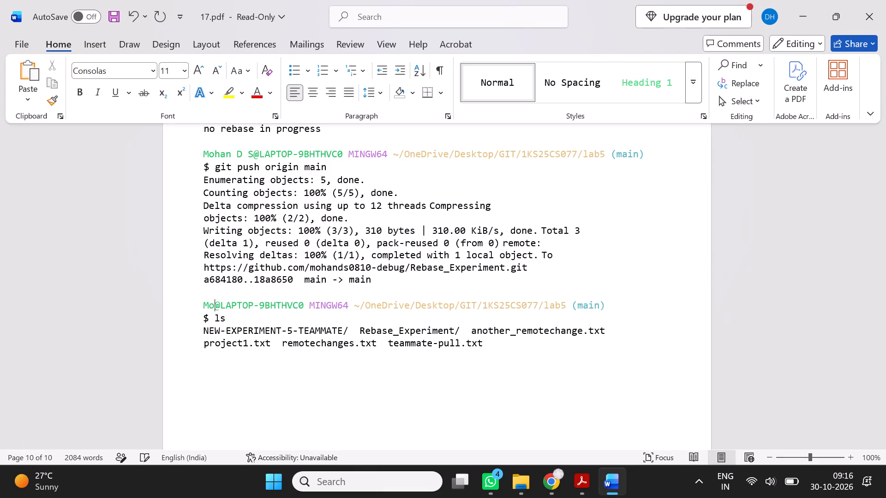
key("BackSpace")
key("BackSpace")
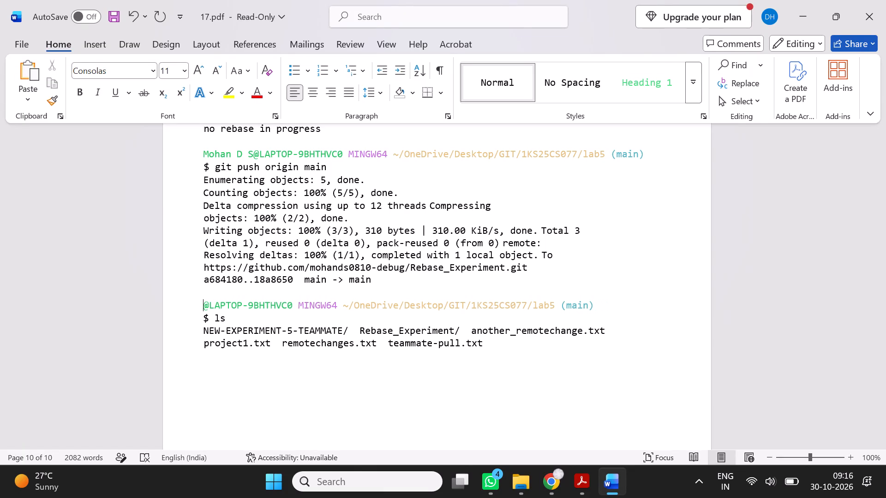
type("SUCHITRA")
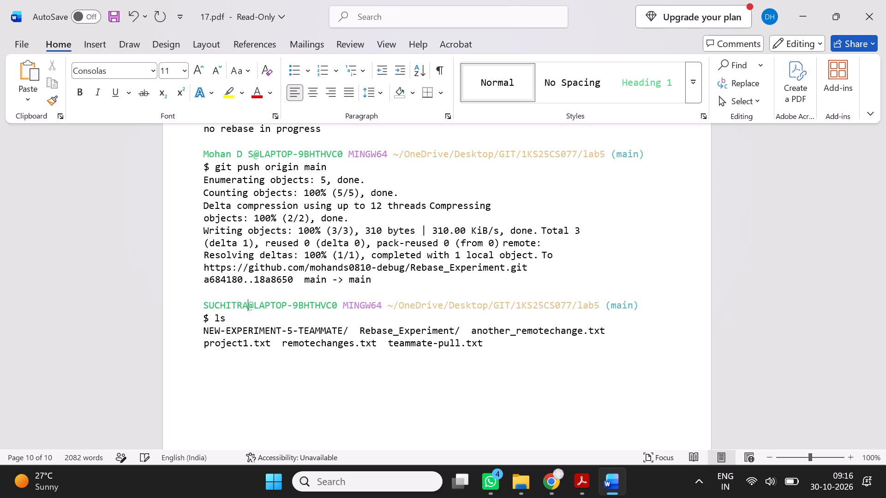
Copy SUCHITRA from the ls prompt and paste it over the user name in page 10's git push origin main prompt, with no space before @.
double_click(227, 302)
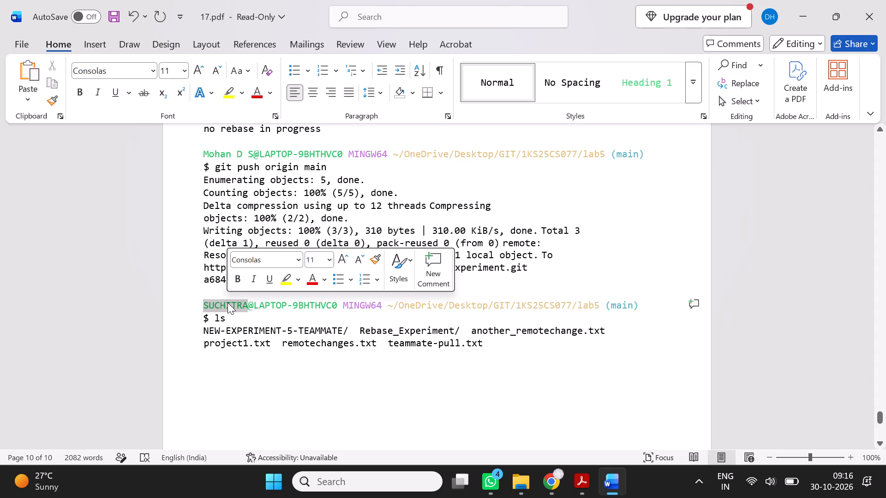
key("ctrl+c")
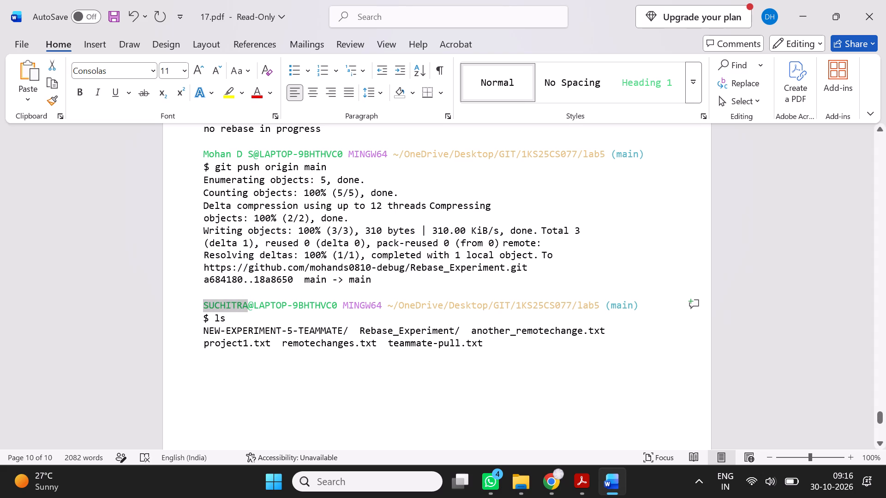
left_click_drag(254, 154, 212, 154)
key("ctrl+v")
scroll(212, 154, "up", 1)
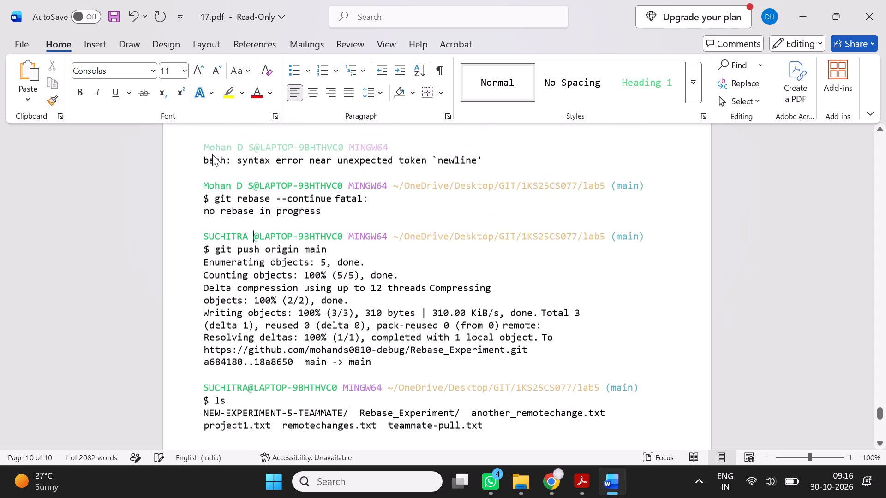
scroll(212, 154, "up", 1)
scroll(278, 334, "down", 1)
left_click(247, 380)
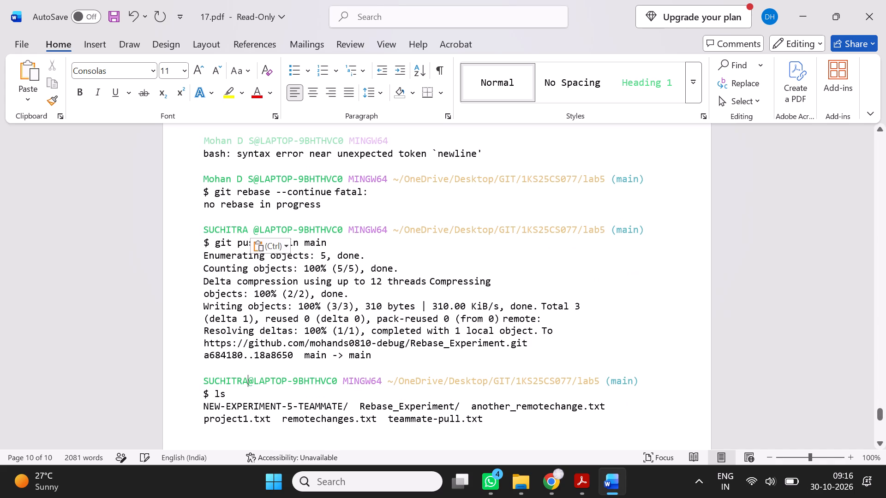
left_click(253, 228)
key("BackSpace")
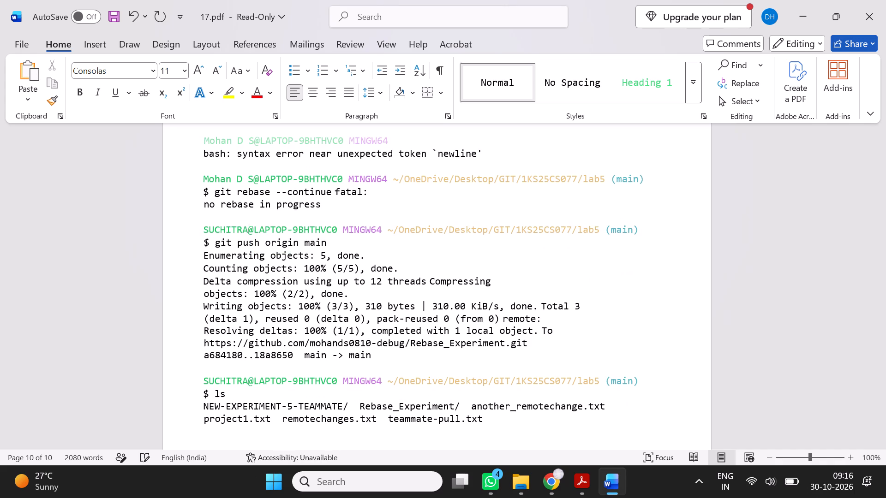
Replace the user name in the page 10 git rebase --continue prompt with SUCHITRA, leaving no space before @.
left_click_drag(253, 178, 219, 179)
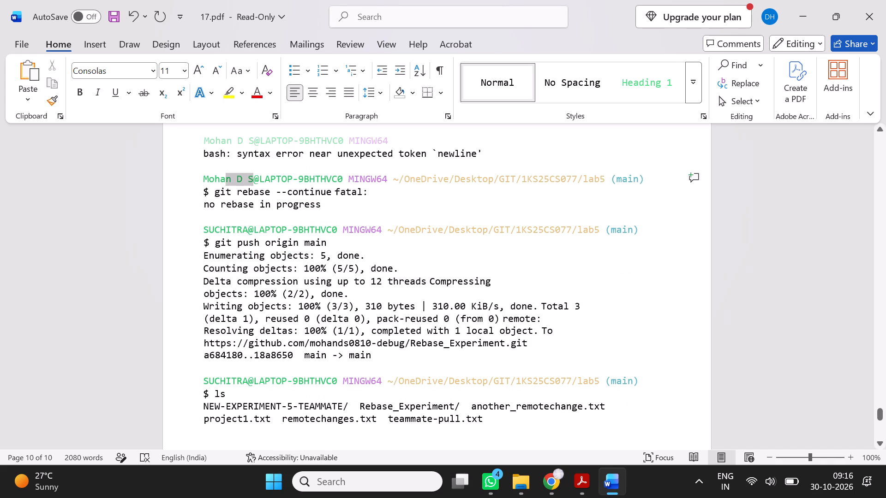
left_click_drag(219, 179, 206, 179)
key("ctrl+v")
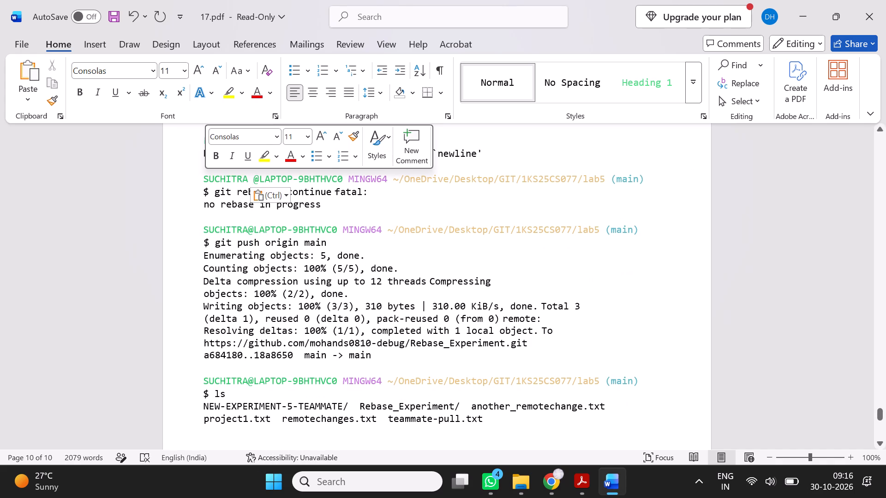
key("BackSpace")
Copy SUCHITRA again and replace the user name in the Section 2 page header with it, leaving no space before @.
double_click(217, 176)
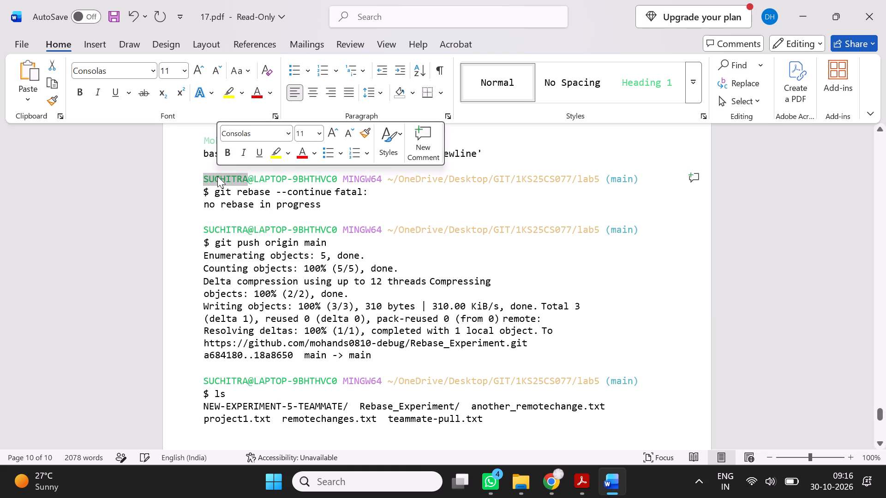
key("ctrl+c")
scroll(217, 176, "up", 1)
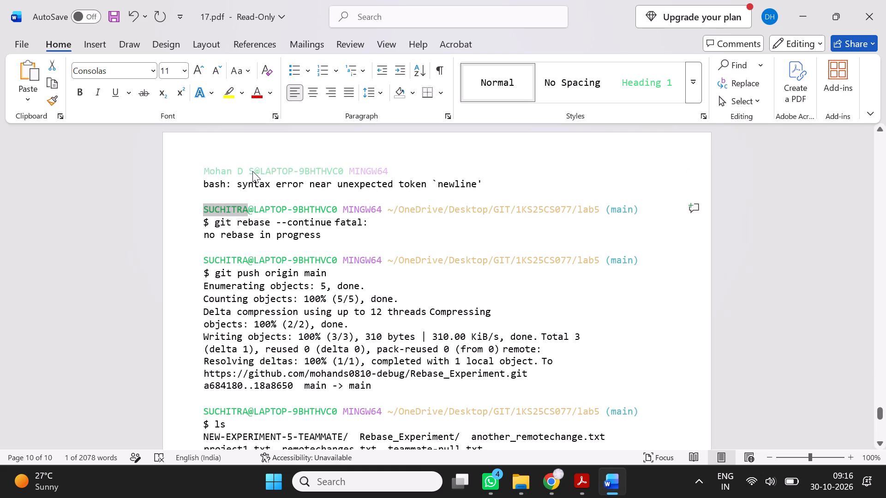
left_click(253, 172)
left_click(254, 165)
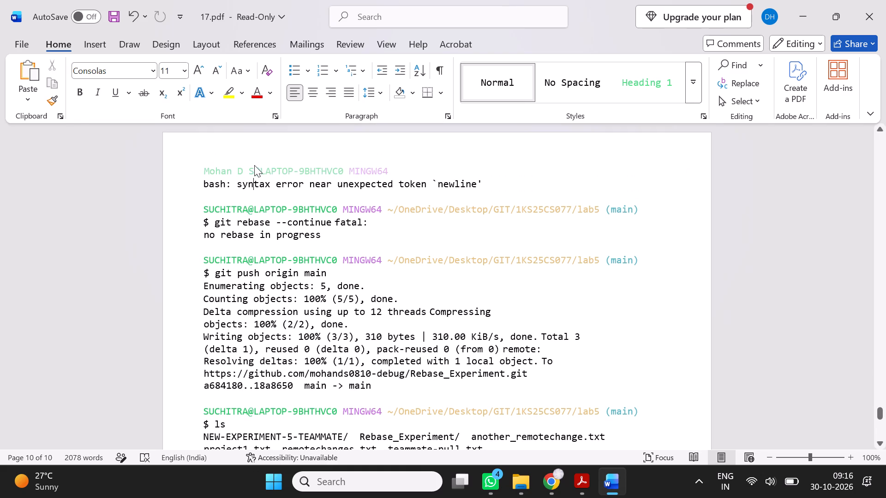
scroll(254, 165, "up", 1)
key("Down")
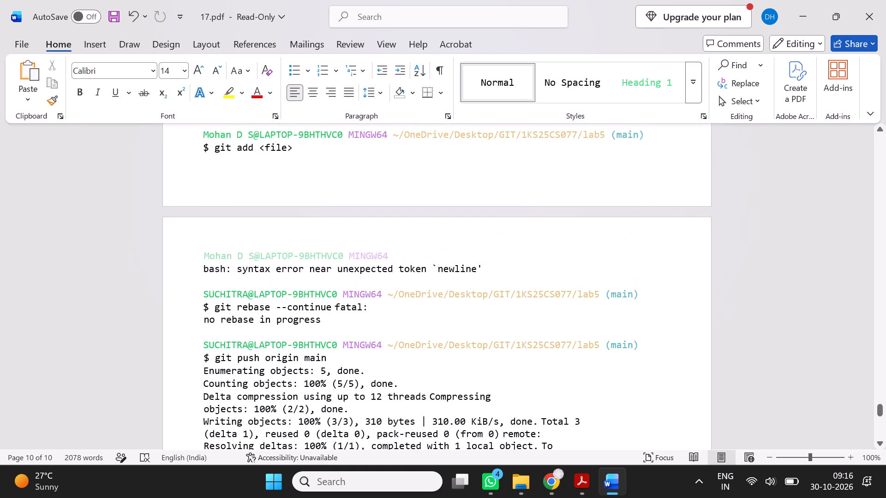
triple_click(378, 256)
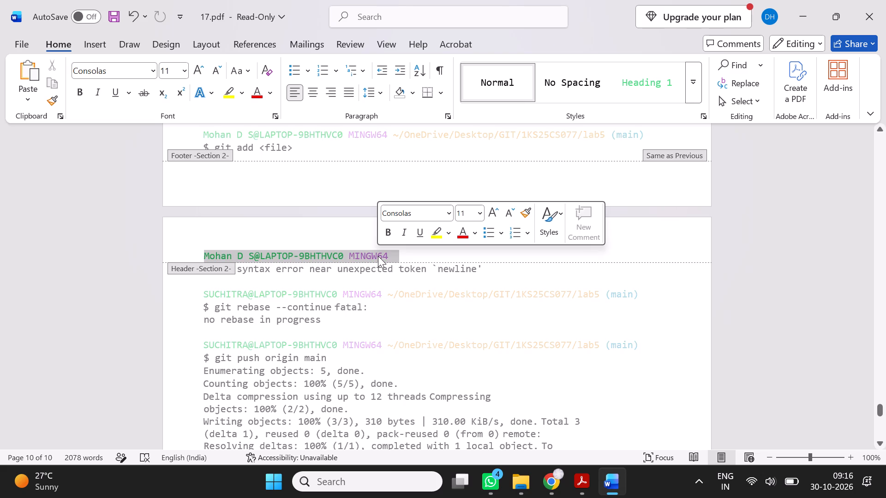
left_click(247, 257)
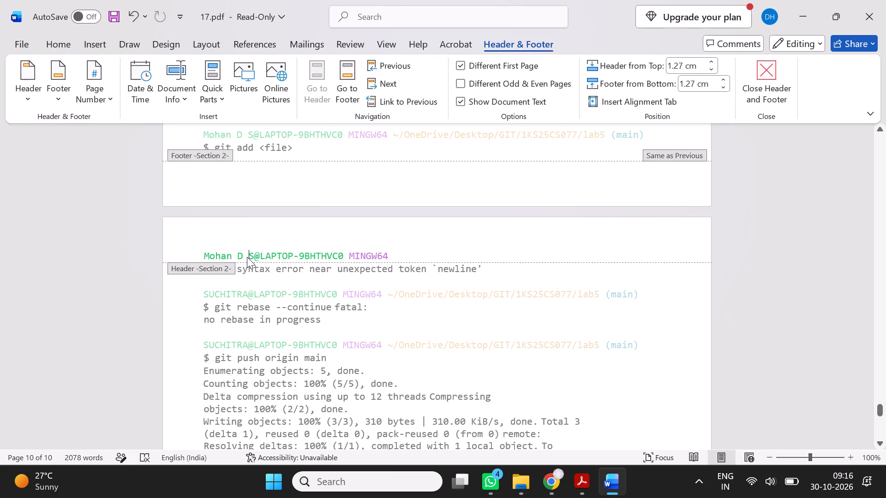
key("Right")
key("BackSpace")
key("BackSpace")
key("BackSpace")
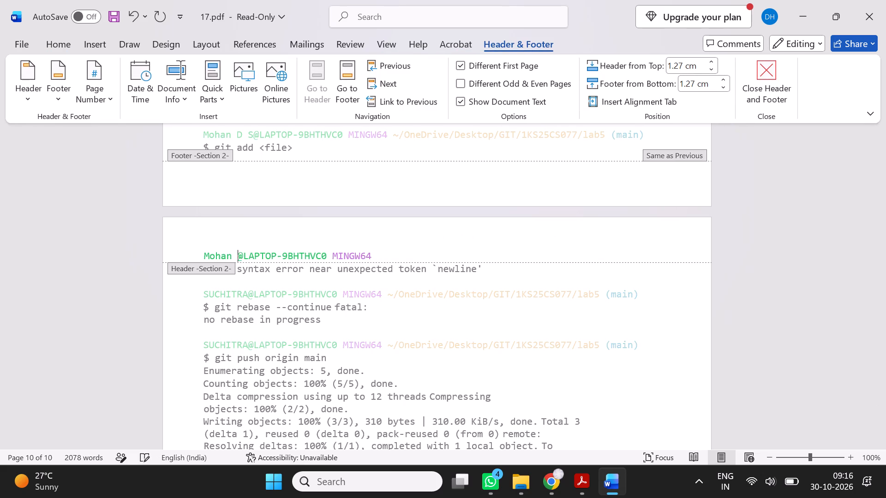
key("BackSpace")
key("BackSpace")
key("BackSpace")
key("BackSpace")
key("BackSpace")
key("BackSpace")
key("ctrl+v")
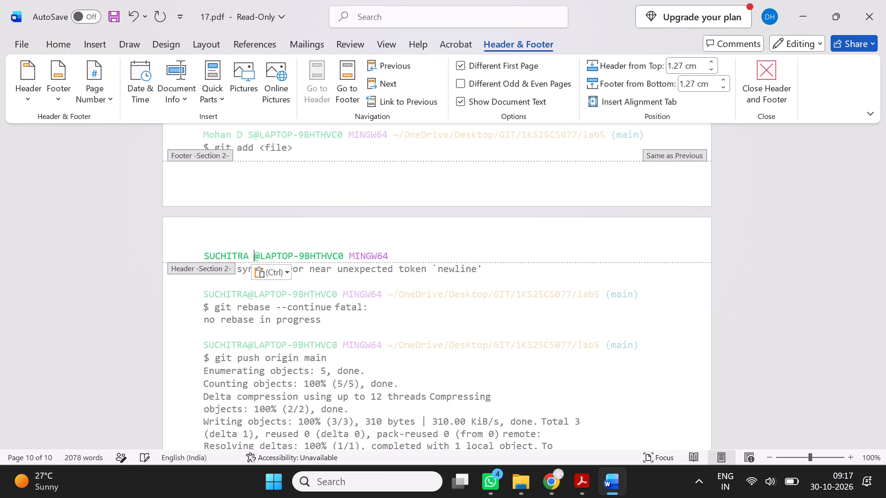
left_click(372, 305)
key("BackSpace")
triple_click(284, 345)
Replace the user name in the page 9 git add <file> prompt with SUCHITRA, leaving no space before @.
scroll(284, 345, "up", 1)
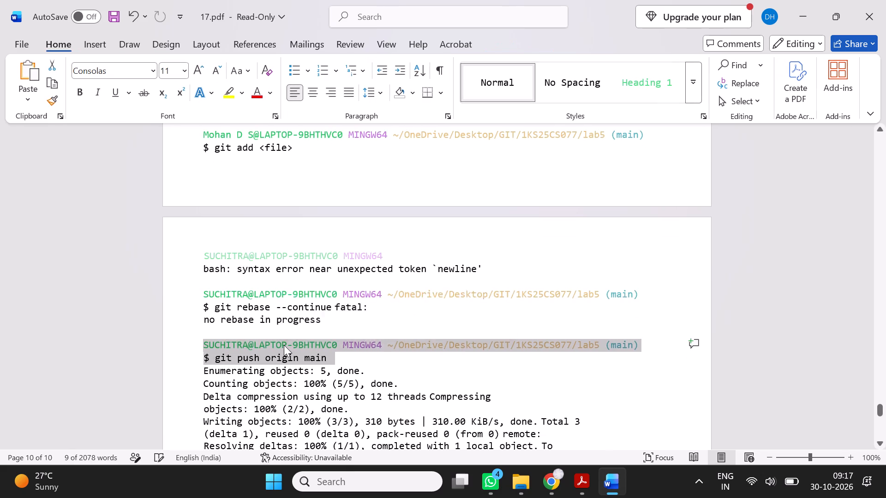
scroll(284, 345, "up", 1)
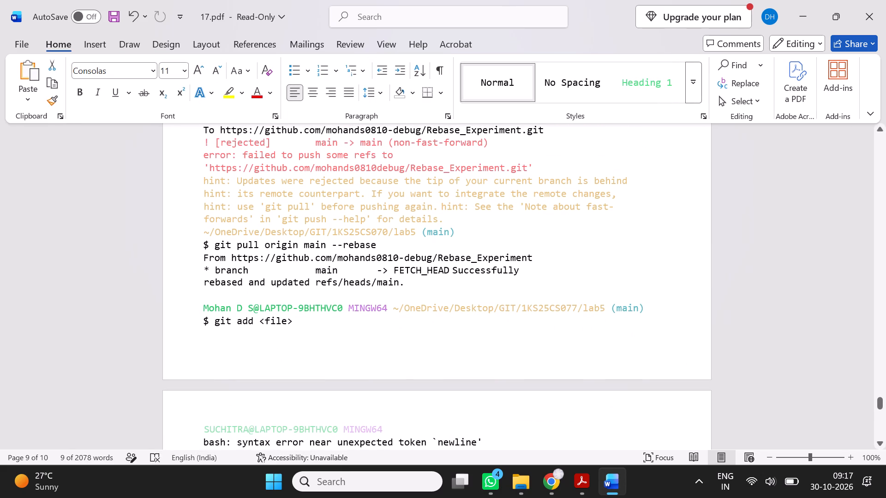
left_click(252, 308)
key("BackSpace")
key("BackSpace")
key("BackSpace")
key("BackSpace")
key("BackSpace")
key("BackSpace")
key("BackSpace")
key("BackSpace")
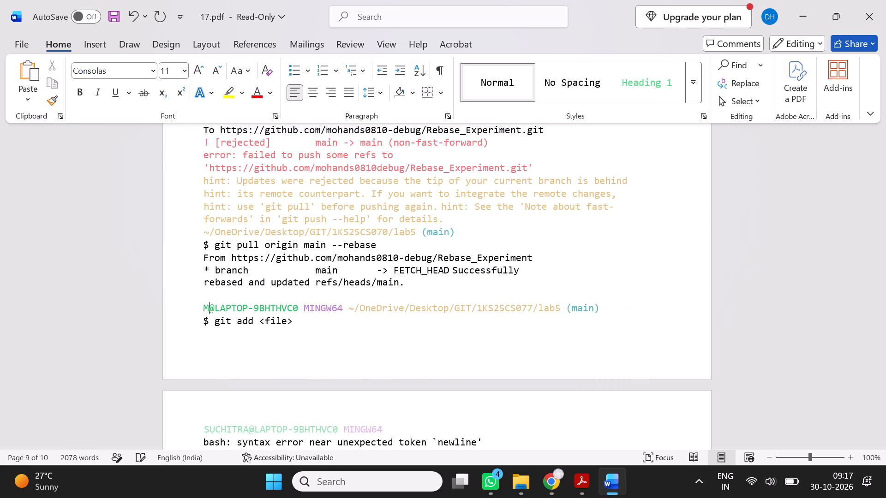
key("BackSpace")
key("ctrl+v")
key("BackSpace")
Replace the user name with SUCHITRA in the page 9 git push origin main prompt that follows the git status output.
scroll(252, 308, "up", 1)
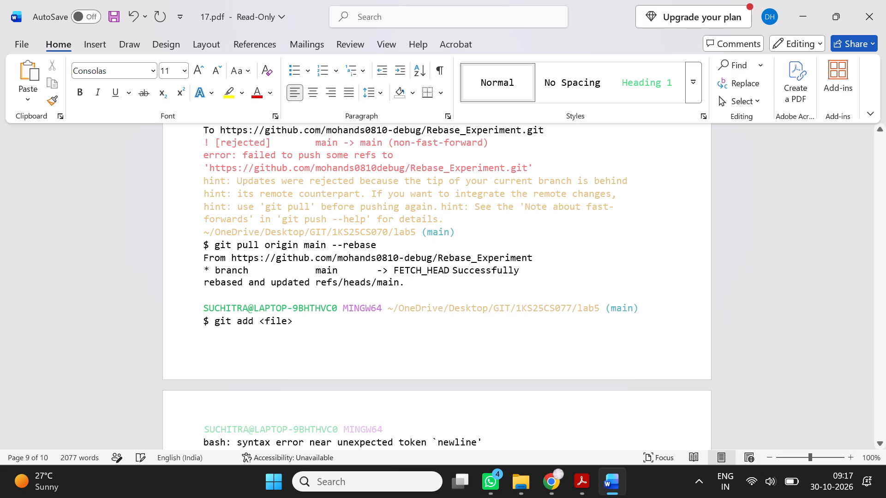
scroll(252, 308, "up", 1)
scroll(259, 254, "up", 1)
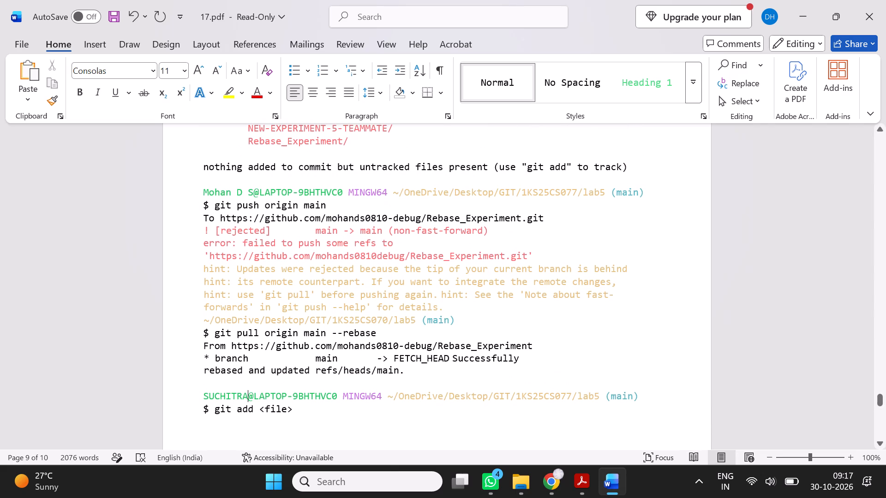
left_click_drag(254, 191, 219, 189)
key("ctrl+v")
key("BackSpace")
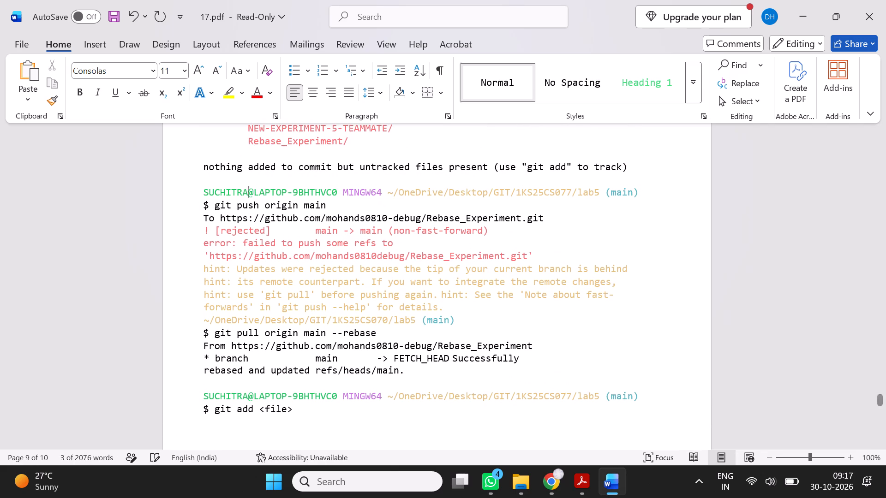
Replace the user name with SUCHITRA in the page 9 git status prompt and the git push origin main prompt above it.
scroll(219, 189, "up", 2)
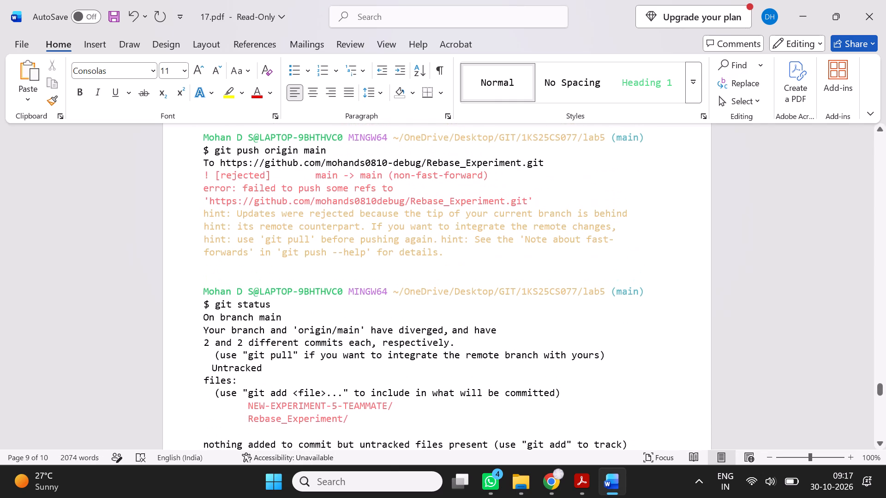
left_click_drag(252, 290, 213, 291)
key("ctrl+v")
key("BackSpace")
scroll(213, 291, "up", 1)
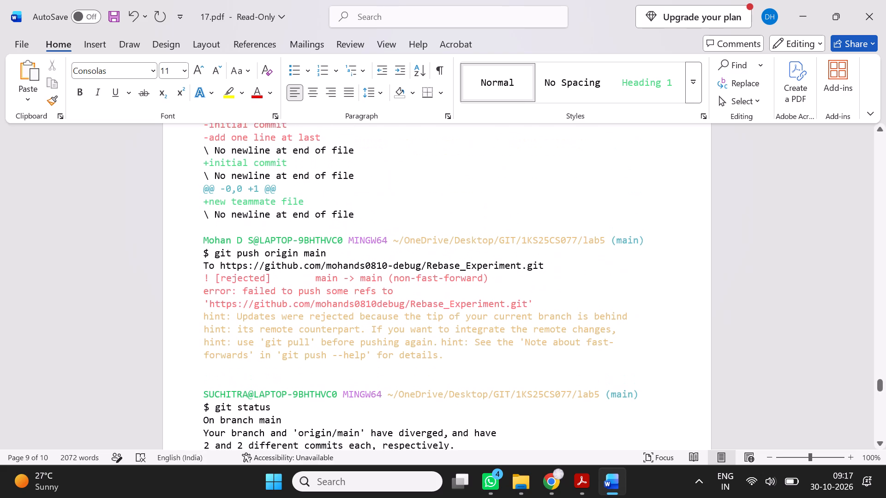
left_click_drag(252, 239, 211, 241)
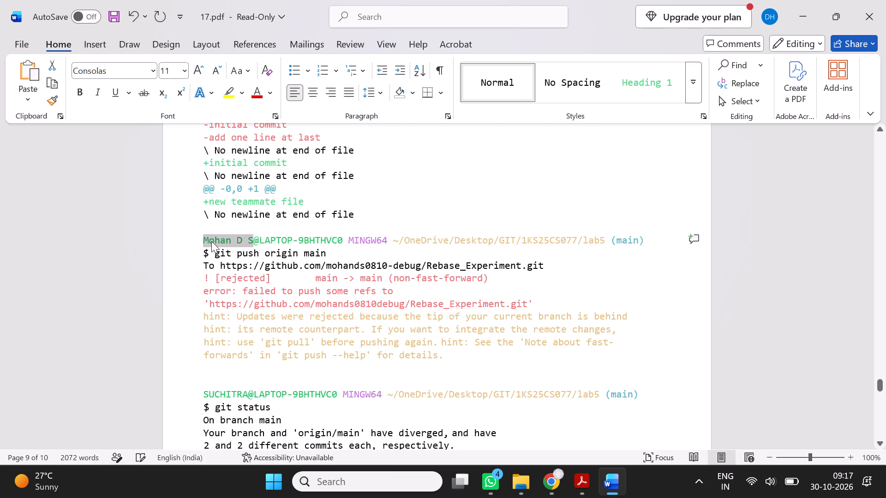
key("ctrl+v")
key("BackSpace")
Replace the user name in the page 8 ls prompt with SUCHITRA, leaving no space before @.
scroll(211, 241, "up", 1)
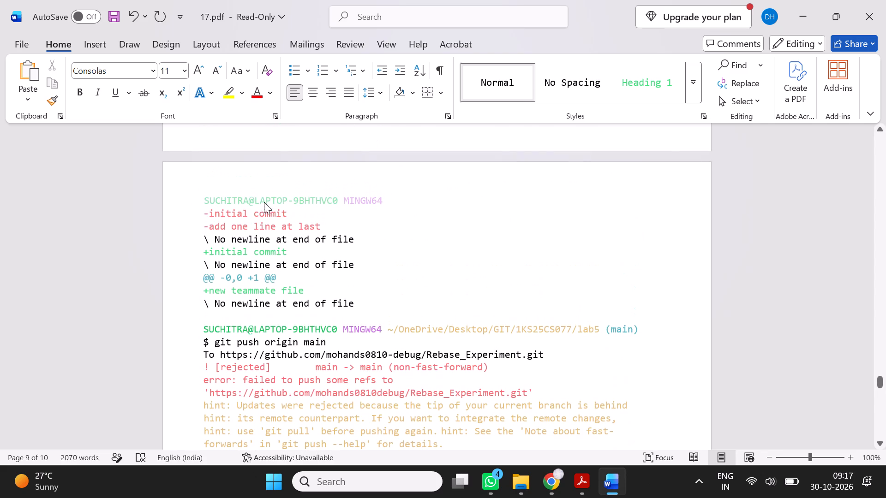
scroll(248, 200, "up", 1)
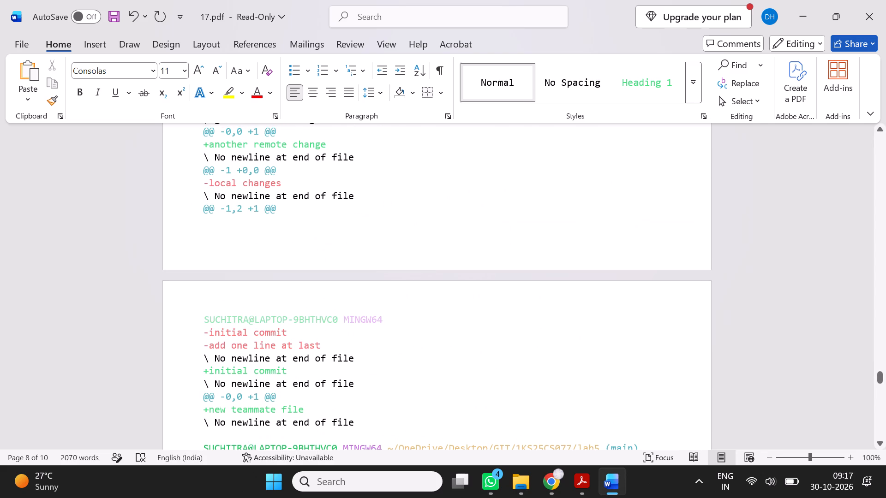
scroll(268, 275, "up", 1)
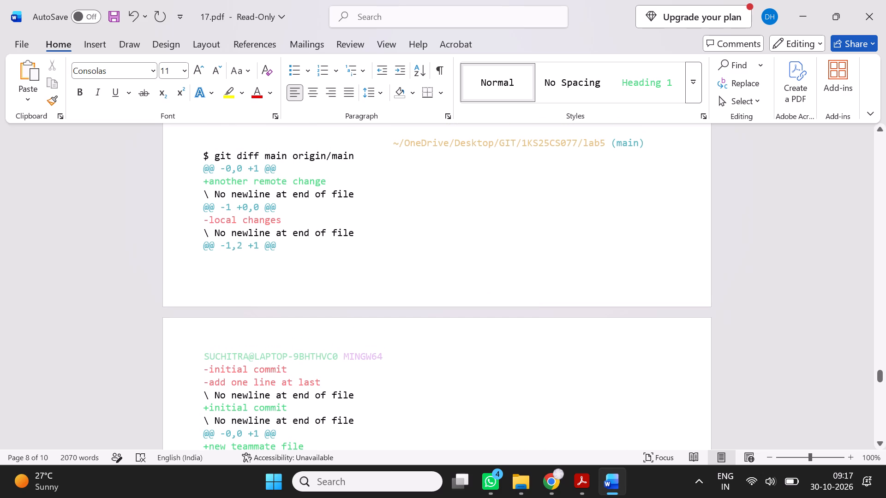
scroll(268, 275, "up", 3)
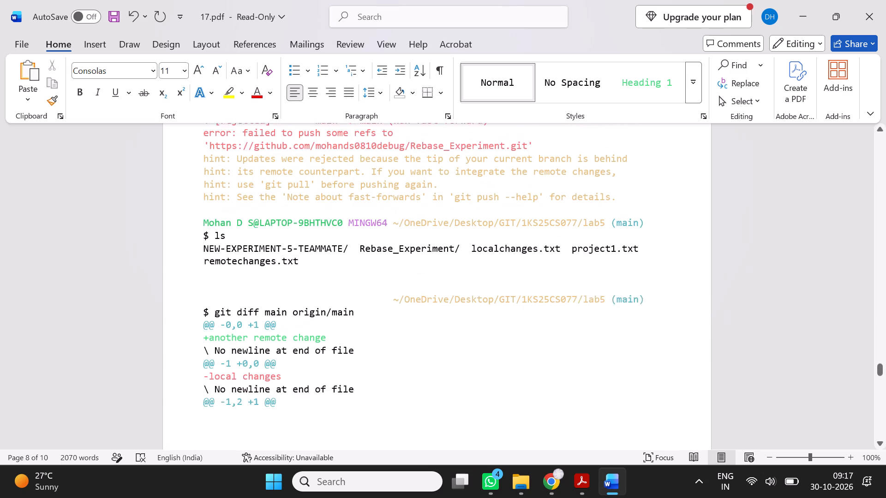
left_click_drag(255, 236, 216, 237)
key("ctrl+v")
key("BackSpace")
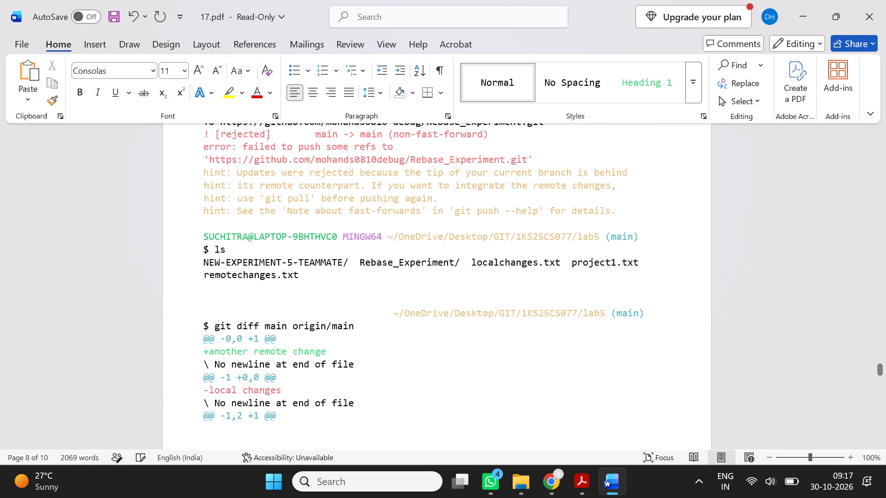
Replace the user name with SUCHITRA in the page 8 git push origin main and git log --oneline --graph --all prompts.
scroll(216, 237, "up", 1)
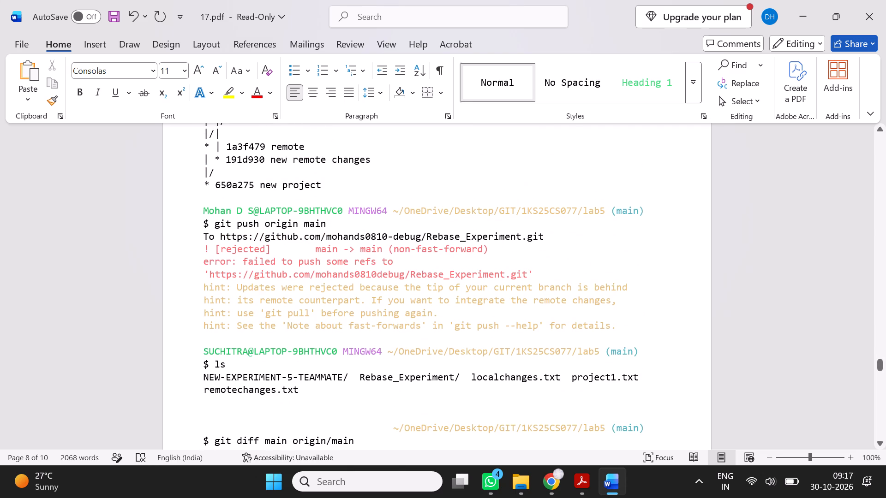
left_click_drag(253, 209, 207, 211)
key("ctrl+v")
key("BackSpace")
scroll(207, 211, "up", 1)
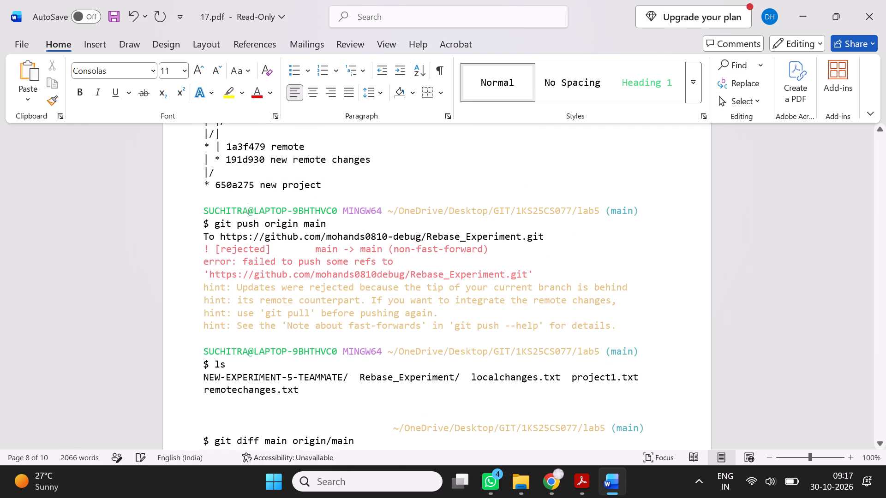
scroll(207, 211, "up", 1)
left_click_drag(253, 213, 209, 213)
key("ctrl+v")
key("BackSpace")
Replace the user name in the page 8 git fetch origin prompt with SUCHITRA, leaving no space before @.
scroll(209, 213, "up", 1)
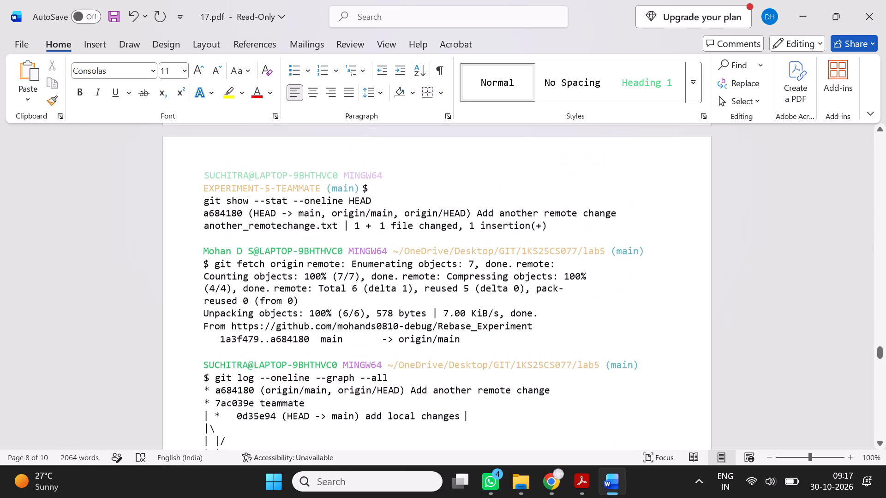
left_click_drag(252, 249, 210, 249)
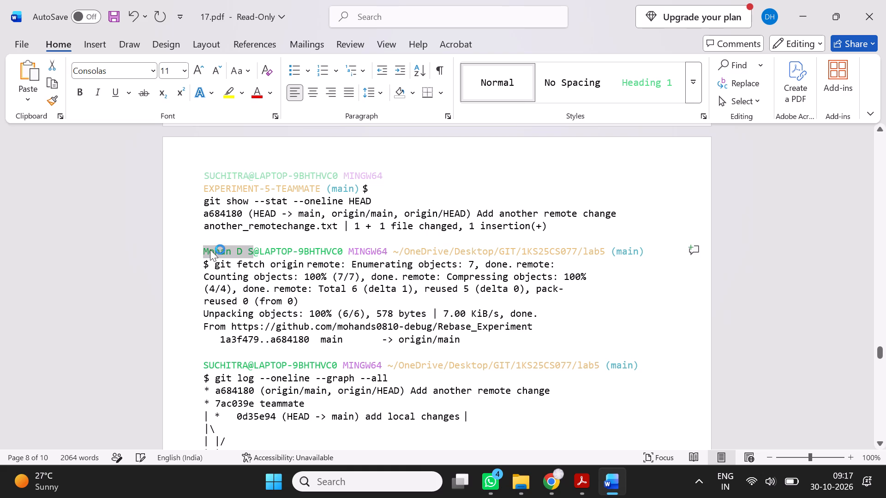
key("ctrl+v")
key("BackSpace")
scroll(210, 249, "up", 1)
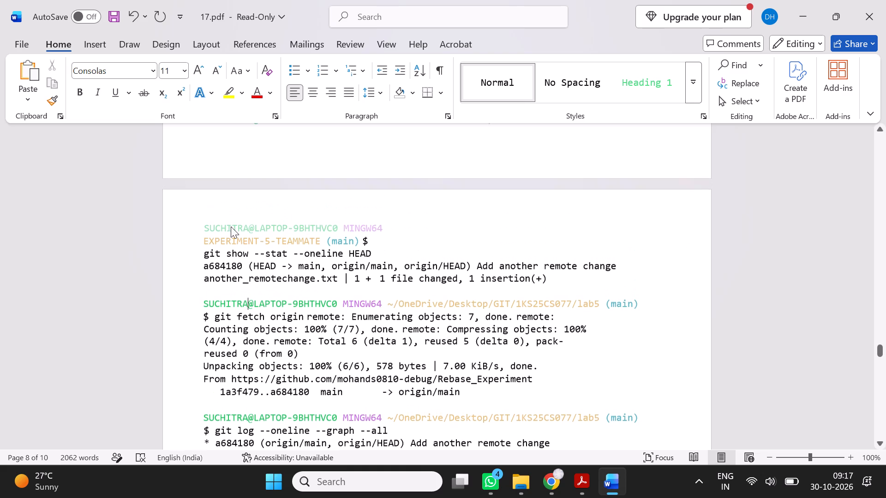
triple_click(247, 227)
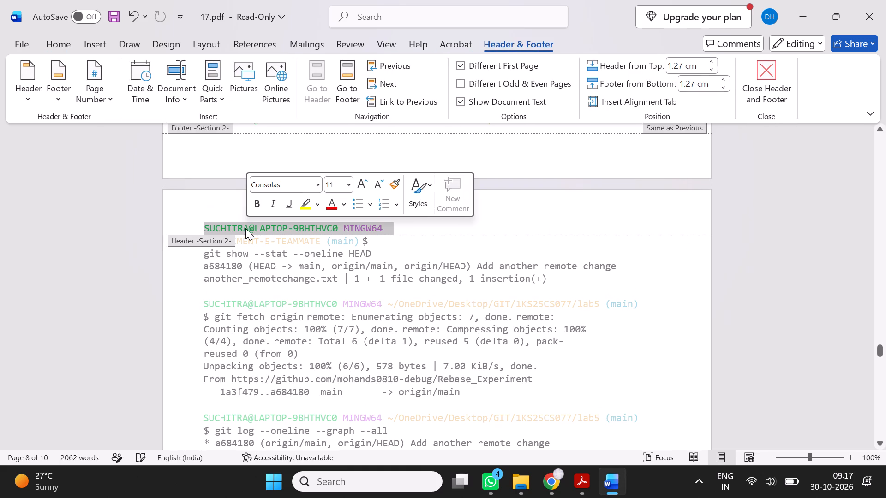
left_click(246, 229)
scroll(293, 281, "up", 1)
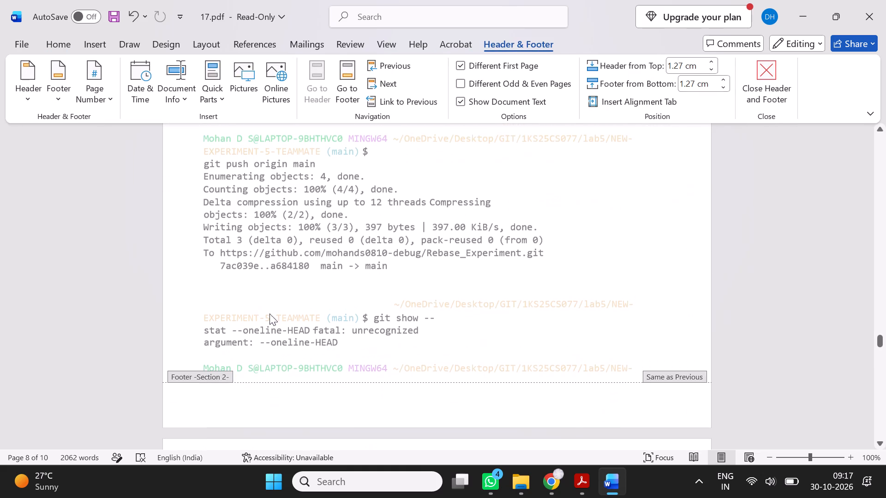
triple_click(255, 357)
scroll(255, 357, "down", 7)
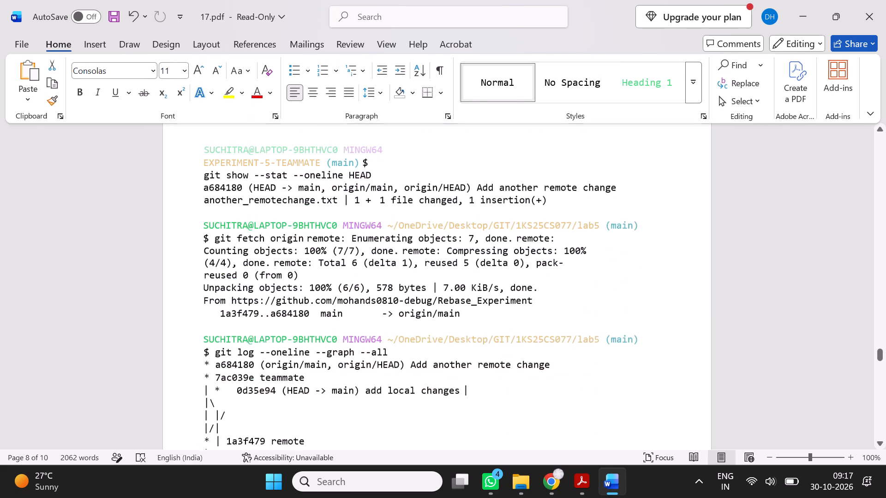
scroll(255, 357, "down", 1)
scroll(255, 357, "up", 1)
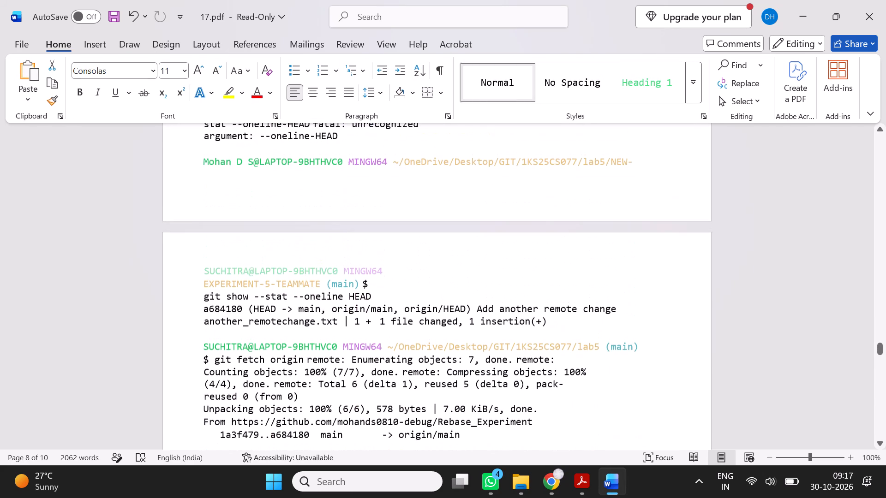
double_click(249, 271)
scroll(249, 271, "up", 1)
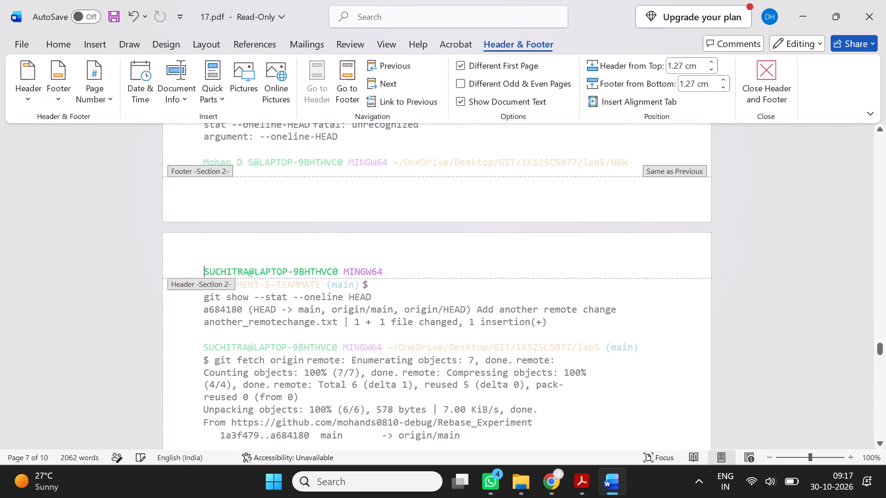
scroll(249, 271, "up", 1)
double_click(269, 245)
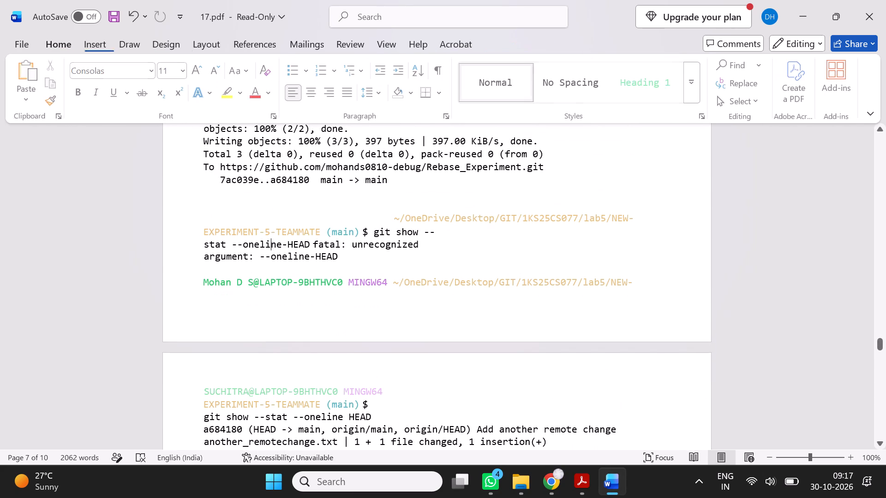
Replace the user name in the last prompt of page 7 with SUCHITRA, leaving no space before @.
left_click(253, 281)
key("BackSpace")
key("BackSpace")
key("BackSpace")
key("BackSpace")
key("BackSpace")
key("BackSpace")
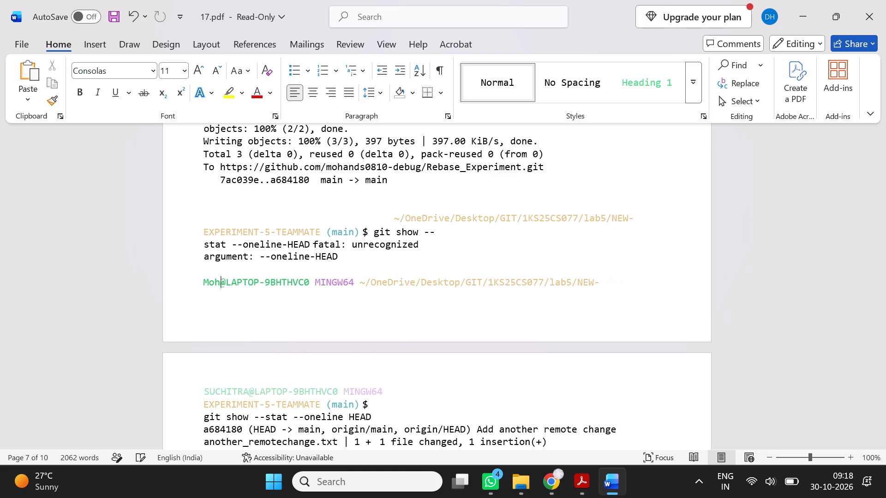
key("BackSpace")
key("BackSpace")
key("BackSpace")
key("ctrl+v")
key("BackSpace")
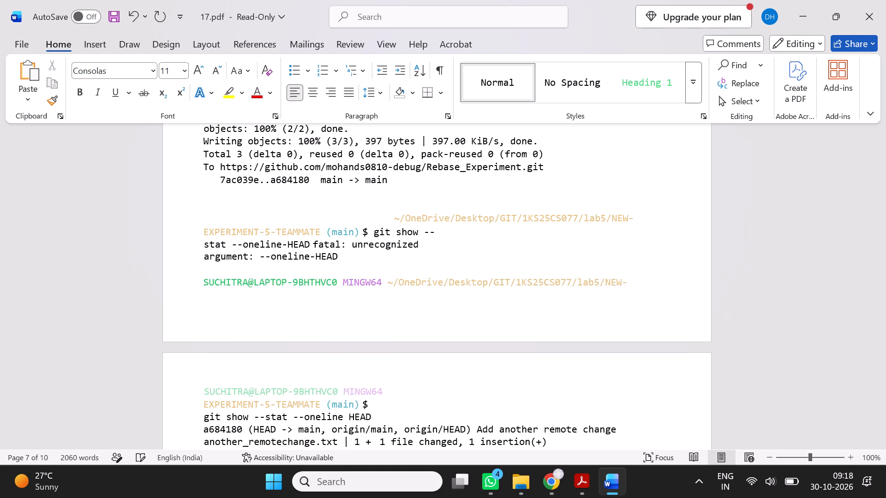
scroll(253, 281, "up", 1)
scroll(266, 220, "up", 1)
left_click(253, 207)
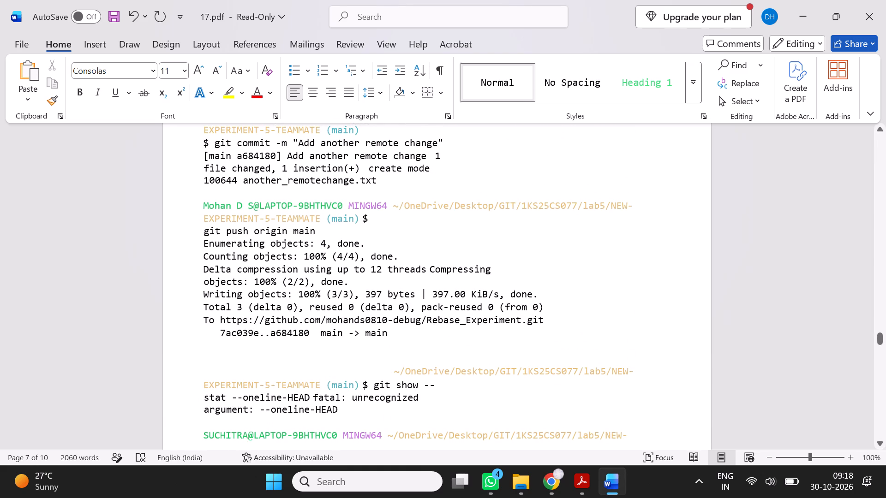
key("BackSpace")
key("BackSpace")
key("BackSpace")
key("BackSpace")
key("BackSpace")
key("BackSpace")
key("BackSpace")
key("BackSpace")
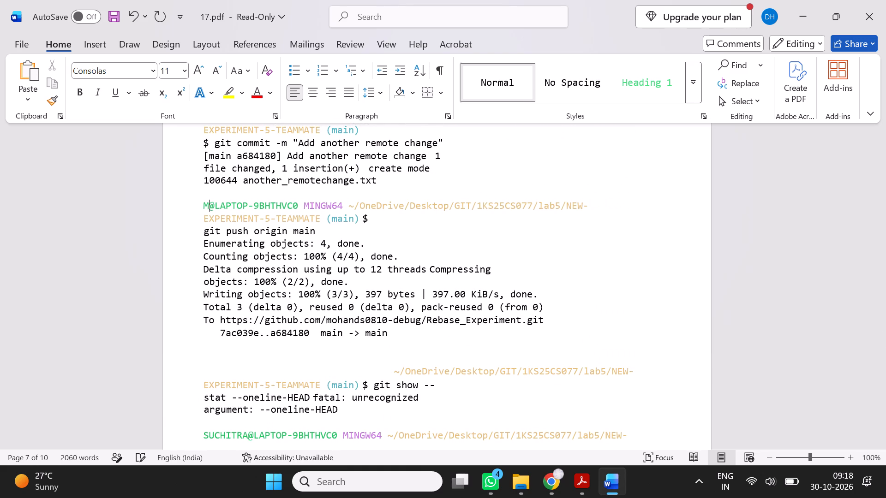
key("BackSpace")
key("ctrl+v")
key("BackSpace")
Replace the user name in the page 7 git commit -m "Add another remote change" prompt with SUCHITRA, leaving no space before @.
scroll(253, 207, "up", 1)
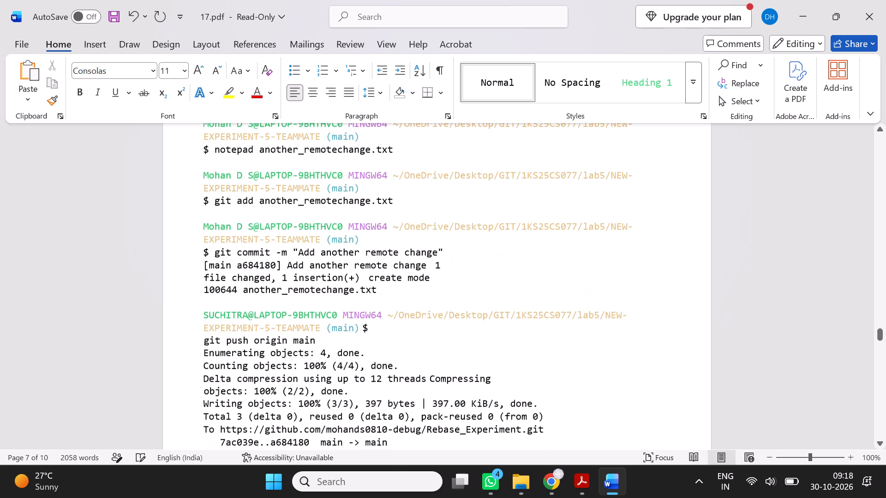
left_click(251, 226)
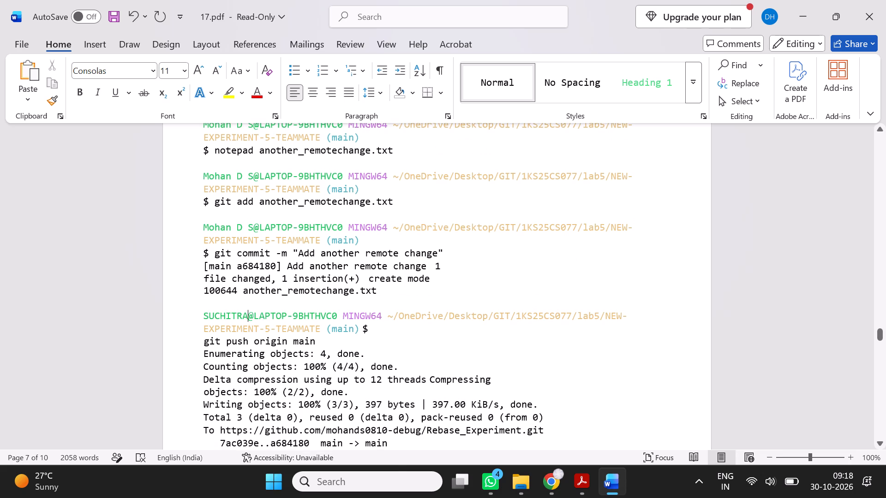
key("BackSpace")
key("BackSpace")
key("BackSpace")
key("BackSpace")
key("BackSpace")
key("BackSpace")
key("BackSpace")
key("BackSpace")
key("BackSpace")
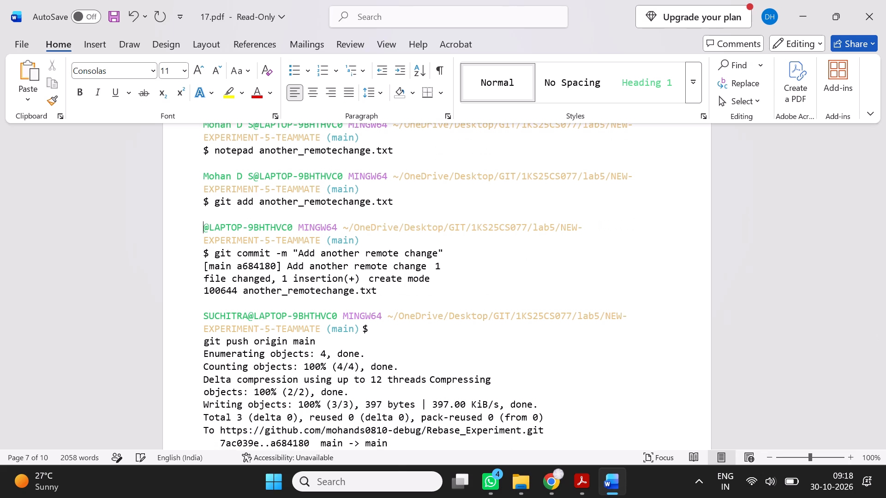
key("ctrl+v")
scroll(251, 226, "up", 1)
key("BackSpace")
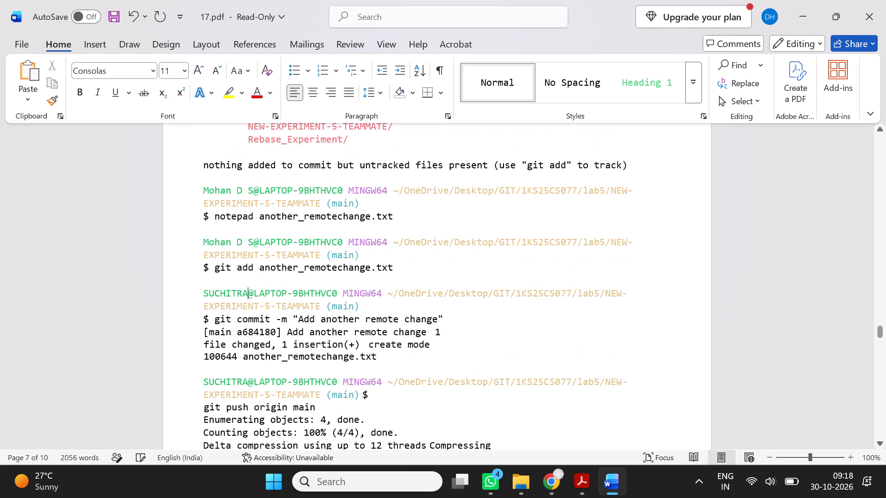
Replace the user name with SUCHITRA in the page 7 git add and notepad prompts for another_remotechange.txt.
left_click_drag(252, 240, 212, 242)
key("ctrl+v")
key("BackSpace")
scroll(212, 242, "up", 1)
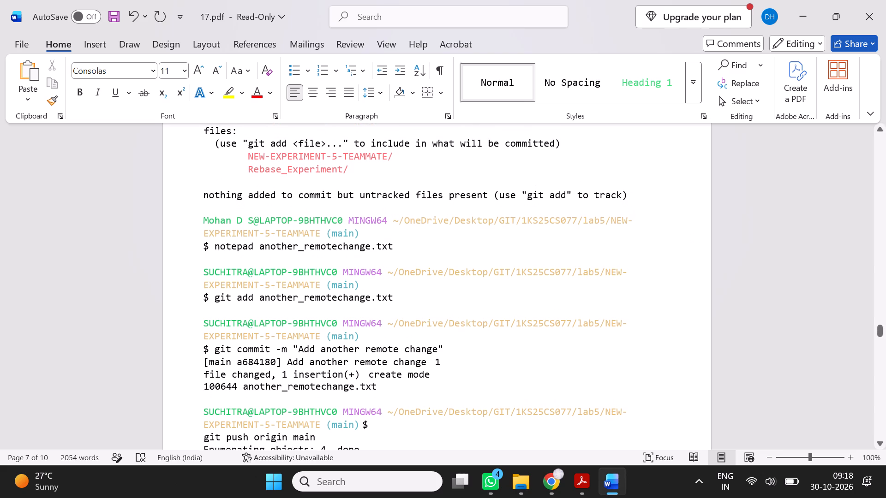
left_click_drag(253, 220, 215, 221)
key("ctrl+v")
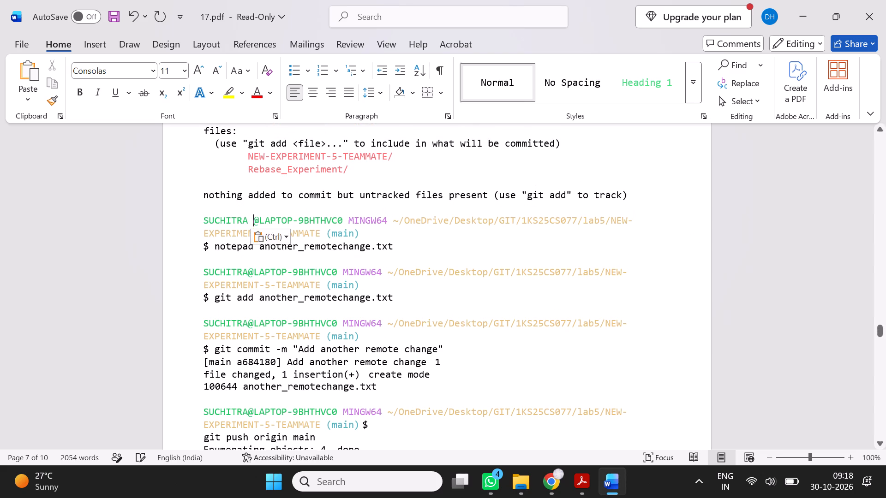
key("BackSpace")
Replace the user name with SUCHITRA in the page 7 git status prompt and the git commit -m "add local changes" prompt above it.
scroll(215, 221, "up", 2)
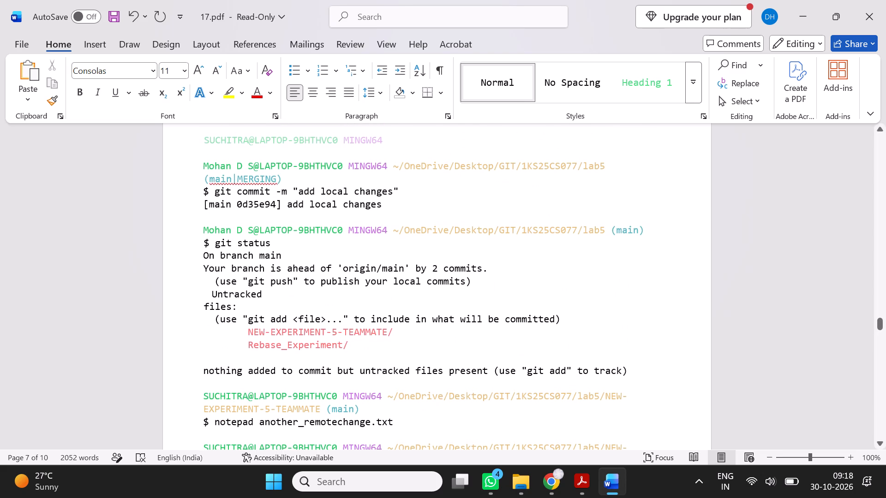
left_click_drag(253, 231, 216, 231)
key("ctrl+v")
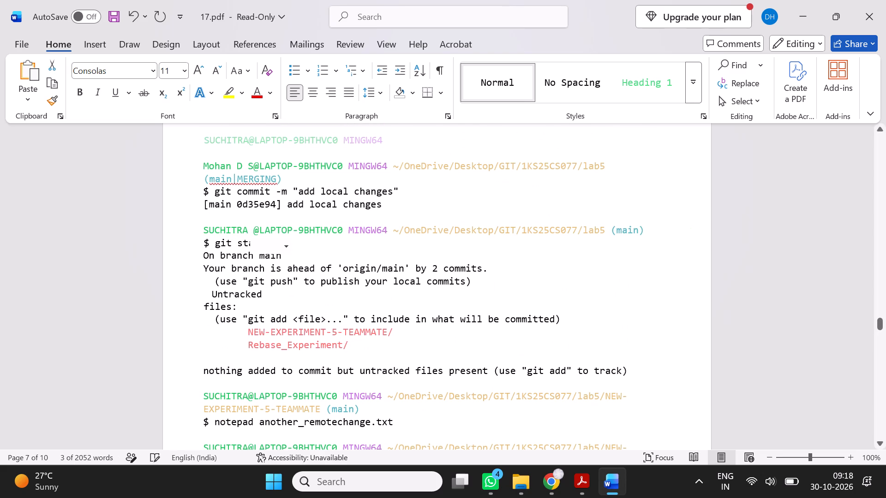
key("BackSpace")
scroll(216, 231, "up", 1)
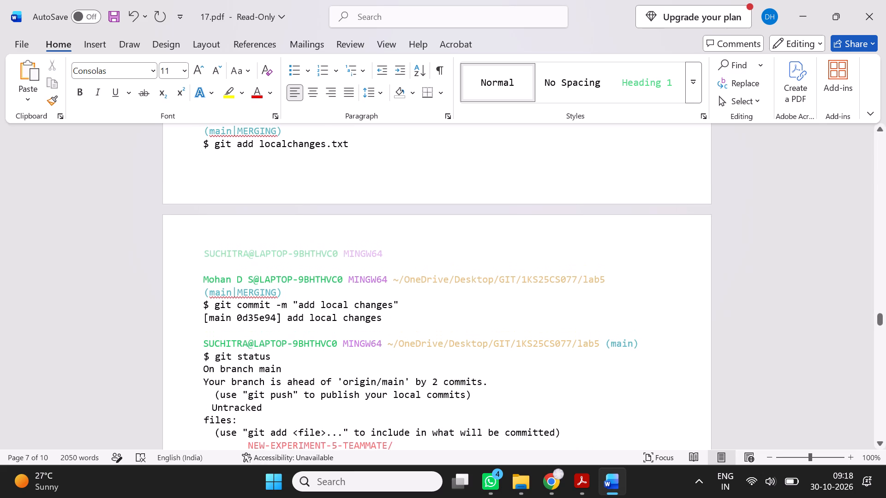
left_click_drag(254, 279, 205, 276)
key("ctrl+v")
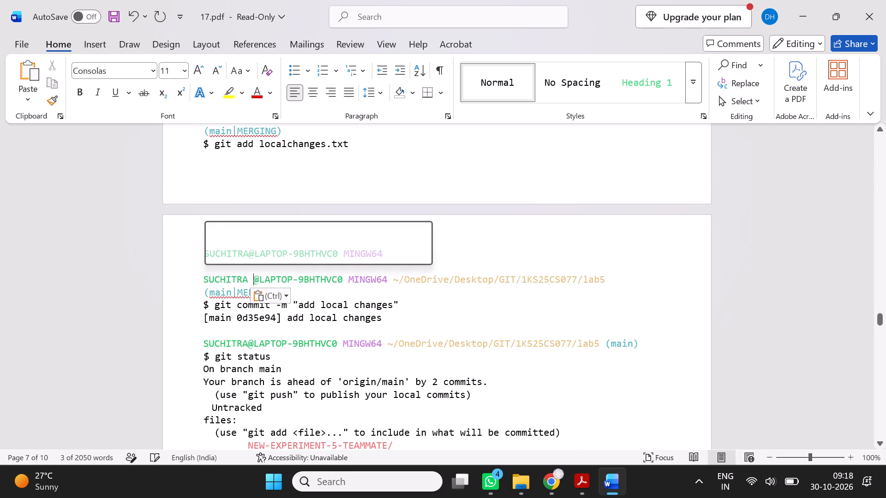
key("BackSpace")
Replace the user name with SUCHITRA in the page 6 git add localchanges.txt prompt and the nearest git log --oneline prompt above it.
scroll(205, 276, "up", 2)
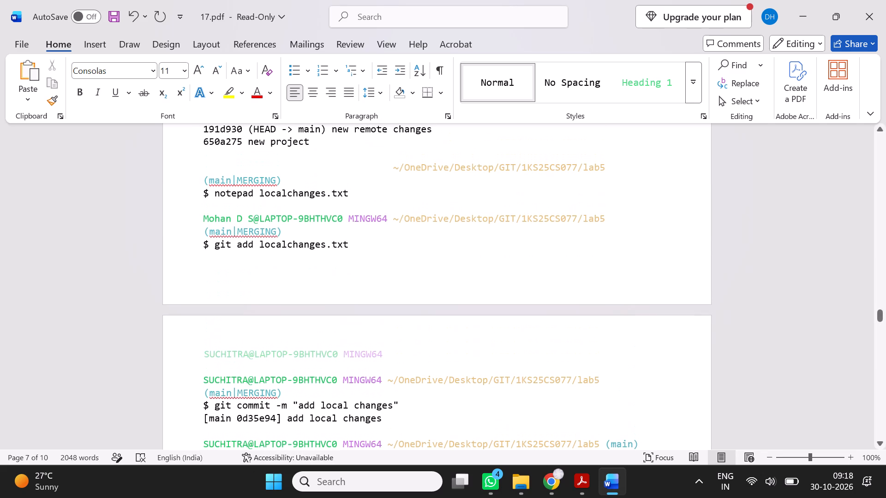
left_click_drag(252, 219, 215, 219)
key("ctrl+v")
key("BackSpace")
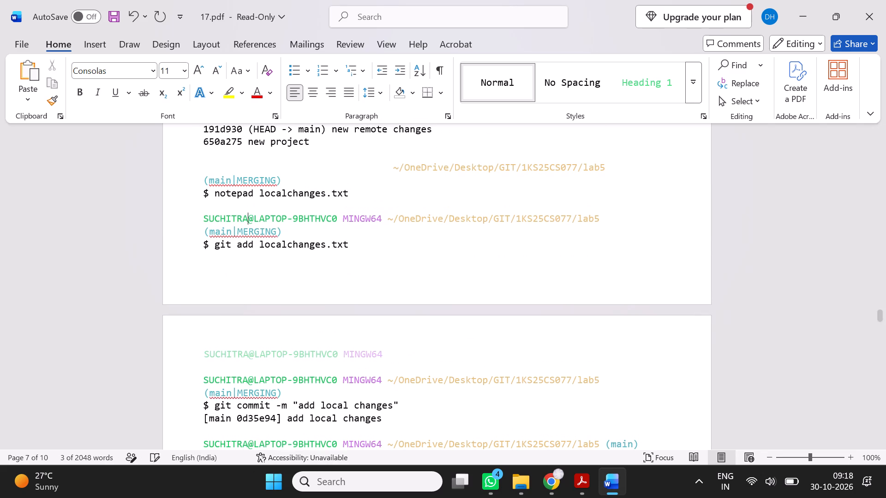
scroll(215, 219, "up", 1)
left_click_drag(251, 203, 217, 206)
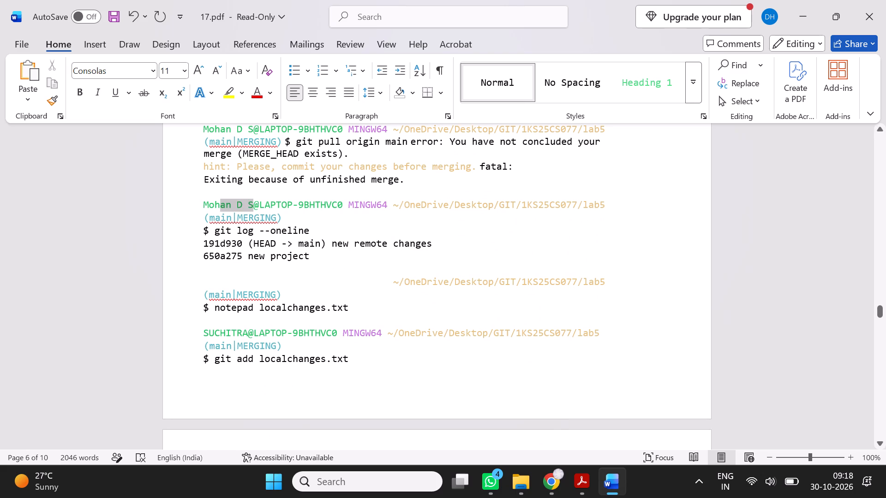
left_click_drag(217, 206, 209, 206)
key("ctrl+v")
key("BackSpace")
Replace the user name with SUCHITRA in the page 6 git pull origin main prompt and the ls prompt above it.
scroll(209, 206, "up", 1)
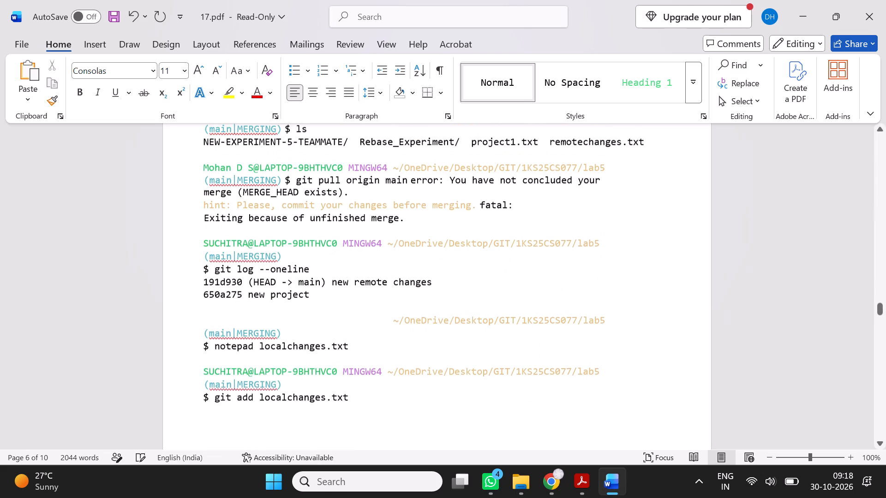
scroll(209, 206, "up", 1)
left_click_drag(252, 207, 212, 206)
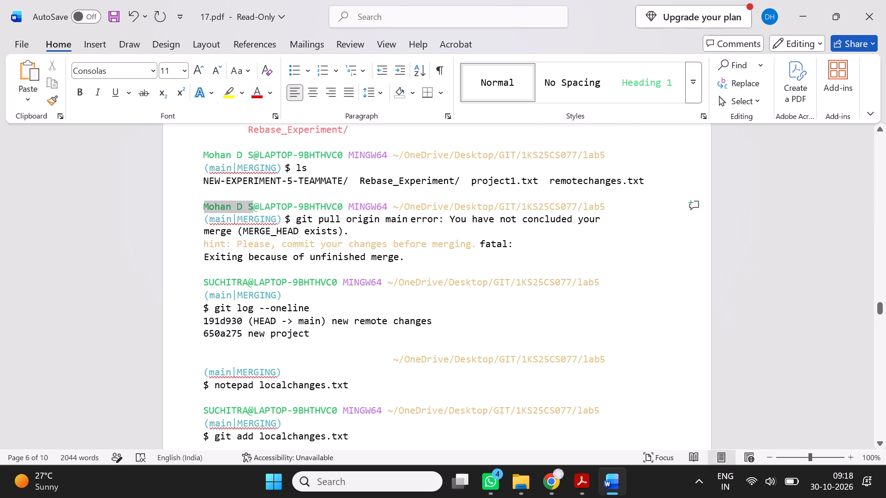
left_click_drag(212, 206, 212, 206)
key("ctrl+v")
key("BackSpace")
scroll(212, 206, "up", 1)
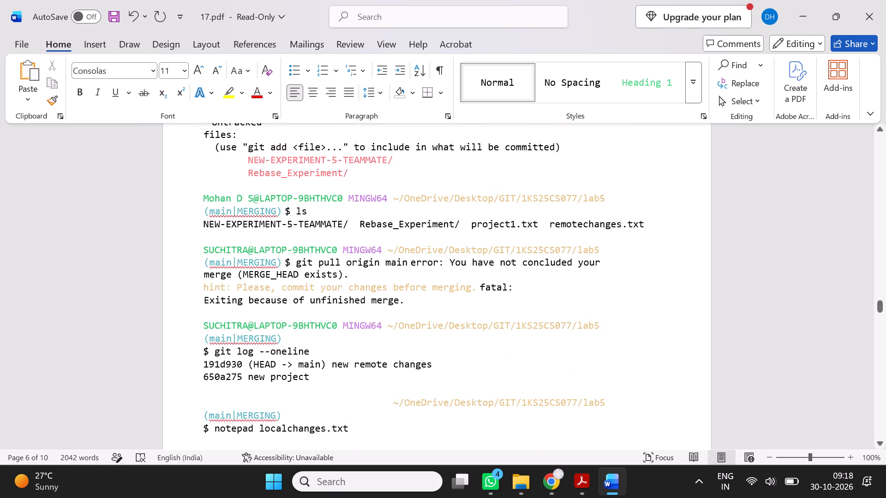
left_click_drag(252, 197, 209, 197)
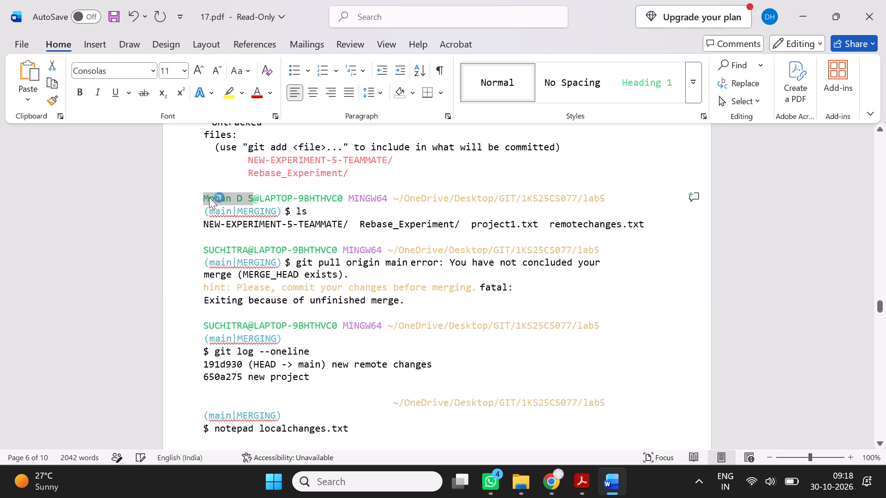
key("ctrl+v")
key("BackSpace")
Replace the user name in the page 6 git status prompt with SUCHITRA, leaving no space before @.
scroll(209, 197, "up", 1)
scroll(275, 176, "up", 1)
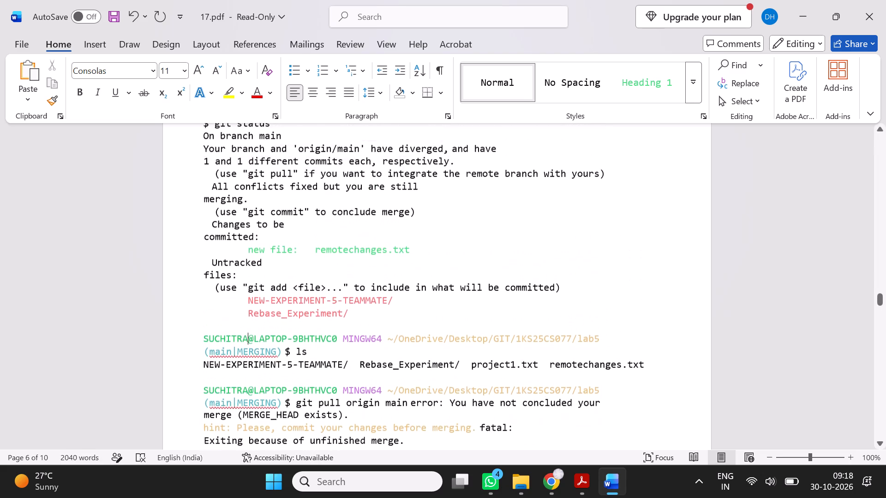
scroll(275, 176, "up", 1)
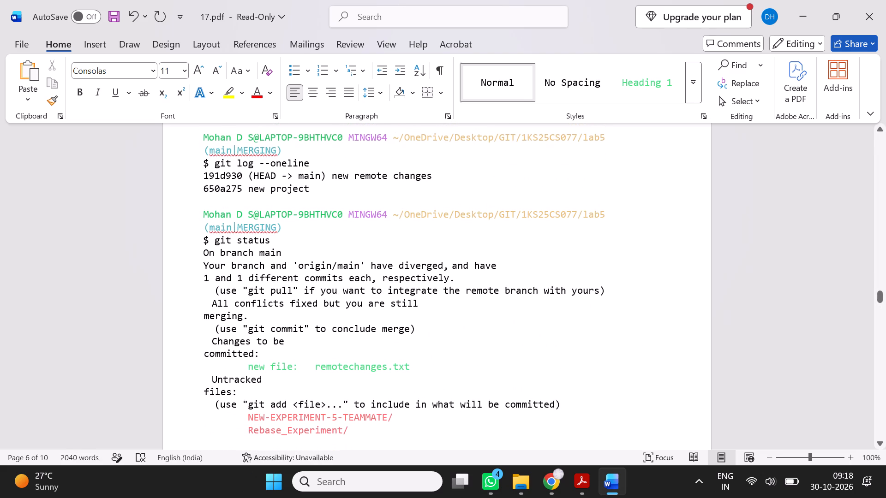
left_click_drag(254, 212, 212, 213)
key("ctrl+v")
key("BackSpace")
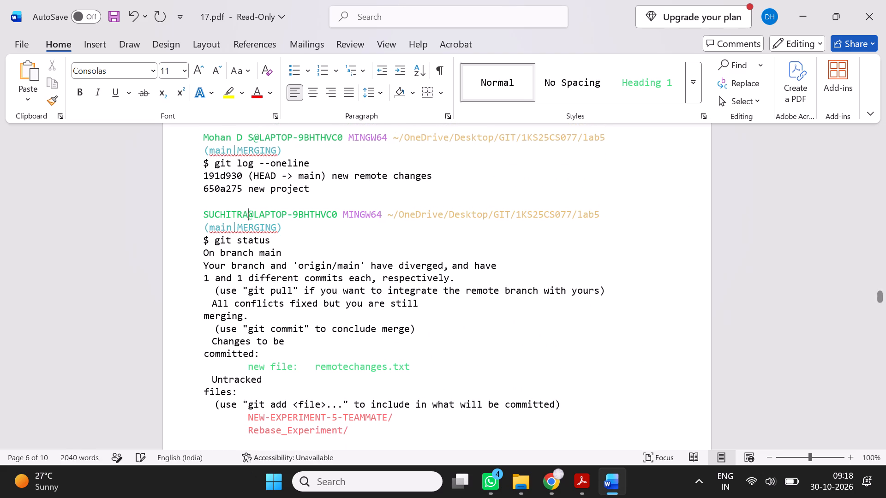
Replace the user name with SUCHITRA in the page 6 git log --oneline prompt directly above git status, leaving no space before @.
scroll(212, 213, "up", 1)
left_click_drag(253, 215, 216, 215)
key("ctrl+v")
key("BackSpace")
Search the document for the old full user name, look through the matches, and close the search.
scroll(216, 215, "up", 1)
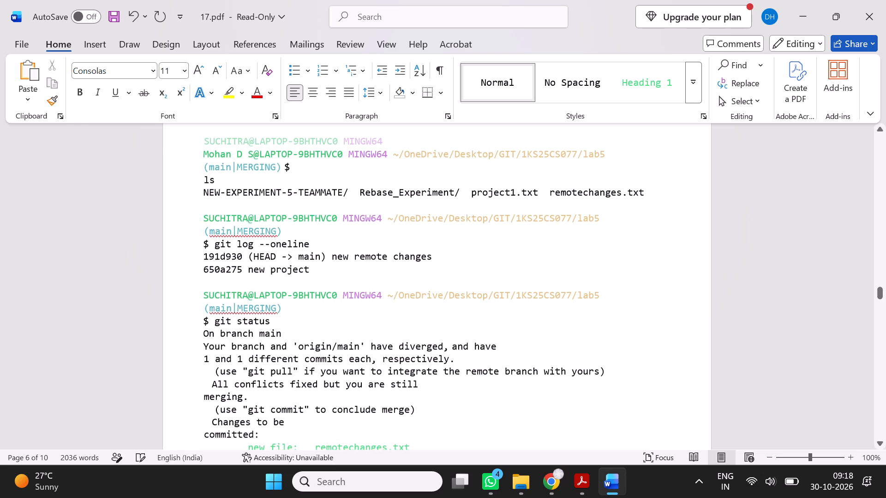
scroll(216, 215, "up", 1)
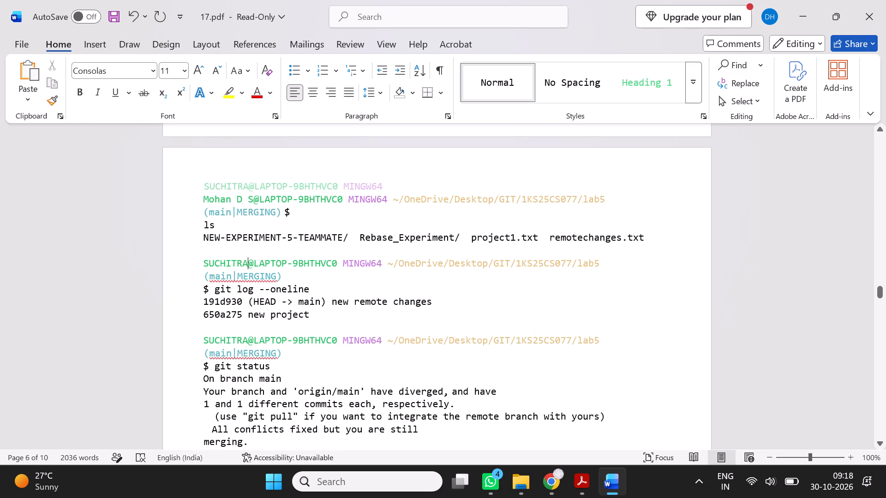
key("ctrl+f")
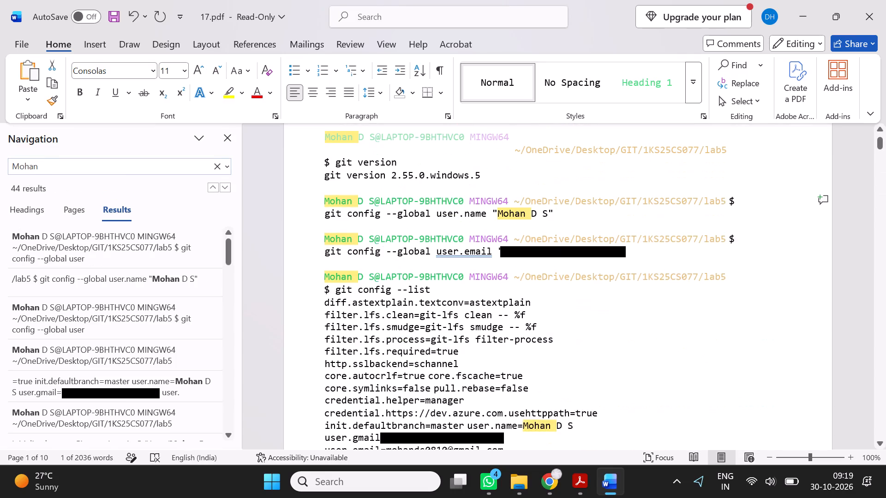
key("d")
key("space")
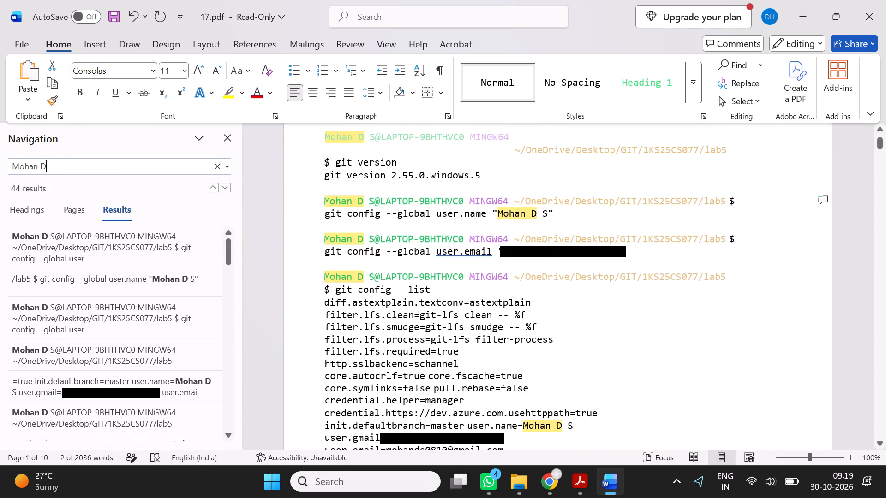
key("s")
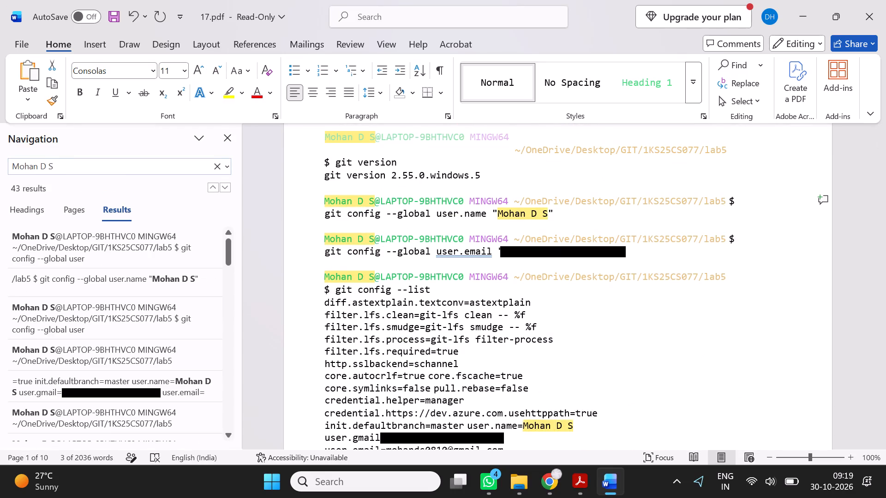
left_click(224, 187)
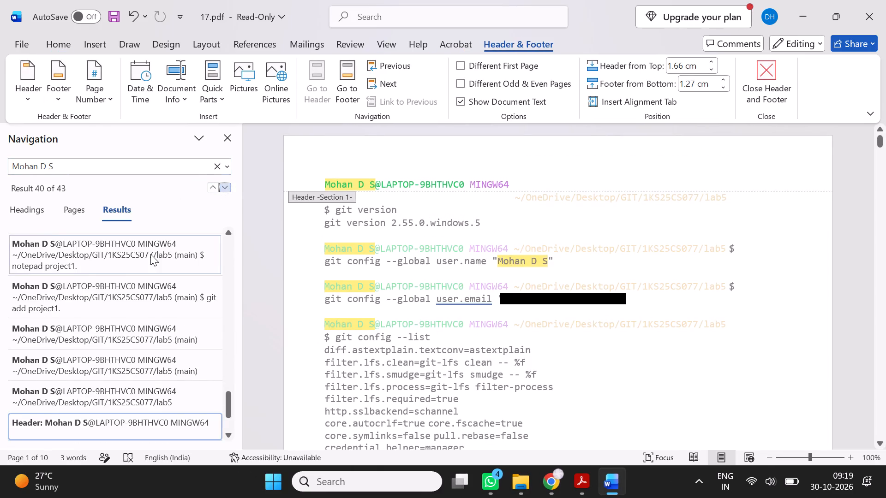
scroll(146, 267, "up", 1)
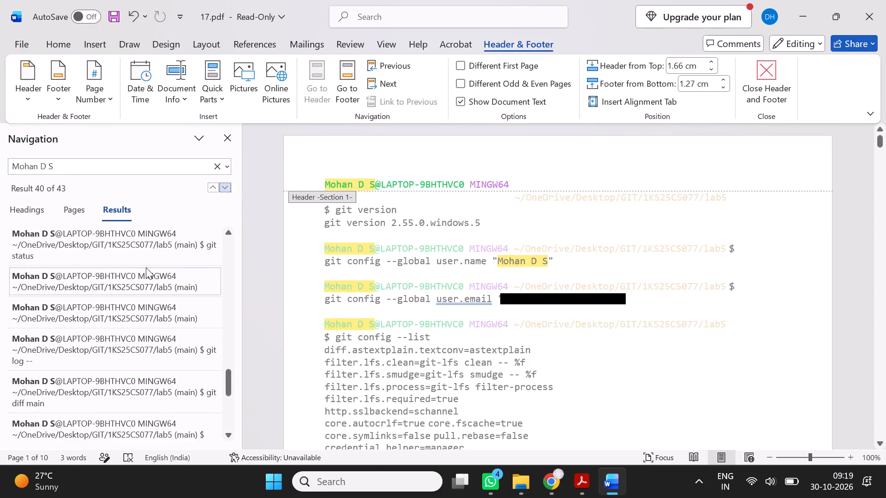
left_click(223, 142)
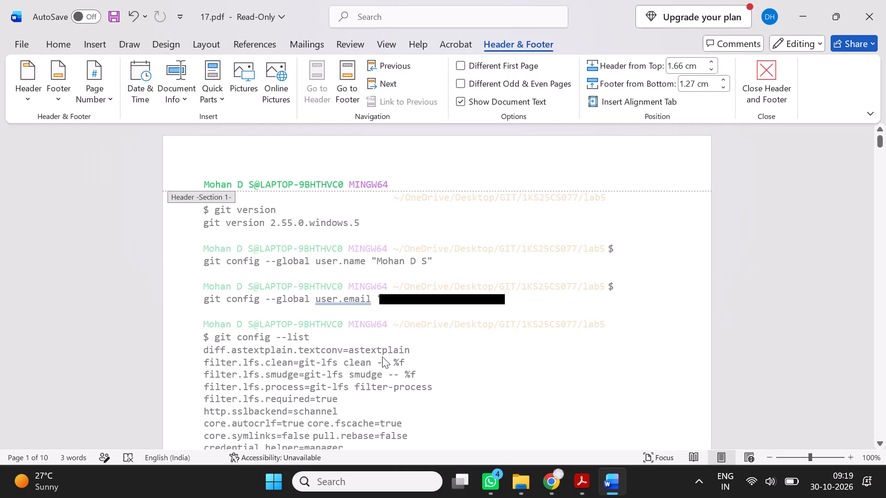
Switch from the Word document to another open window.
key("alt+Tab")
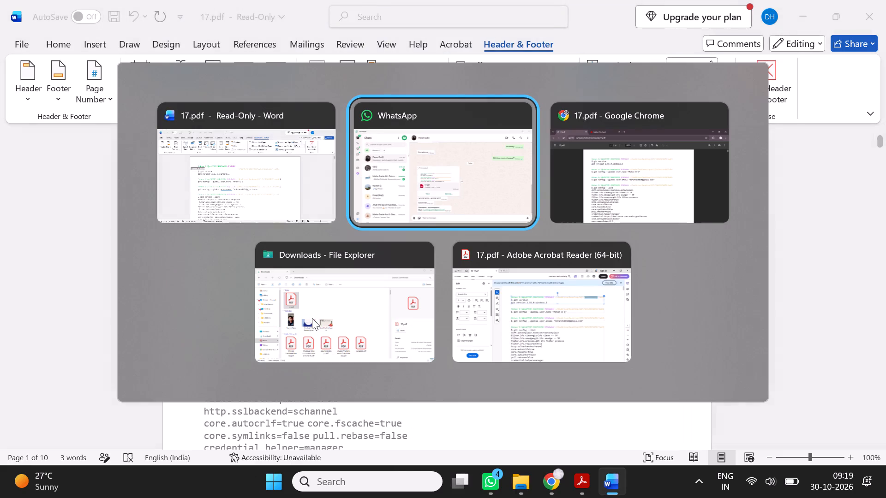
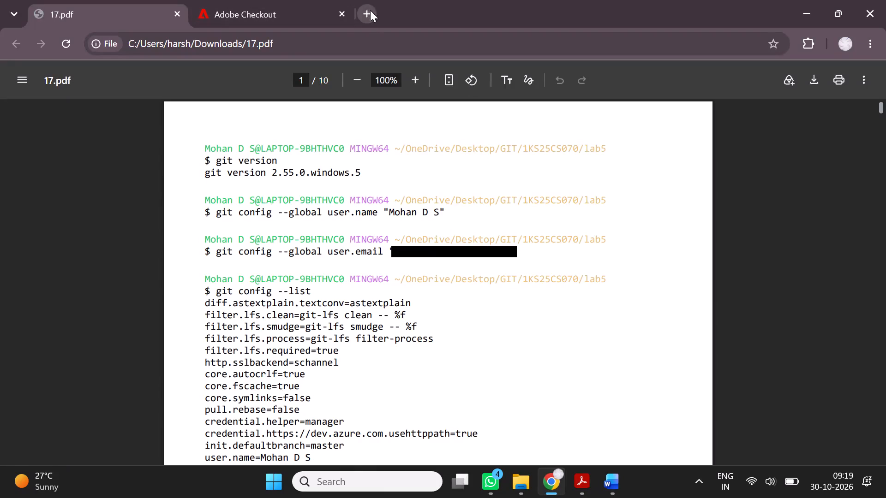
Search the web in a new browser tab for how to find and replace all in Word.
left_click(370, 10)
type("HW")
key("BackSpace")
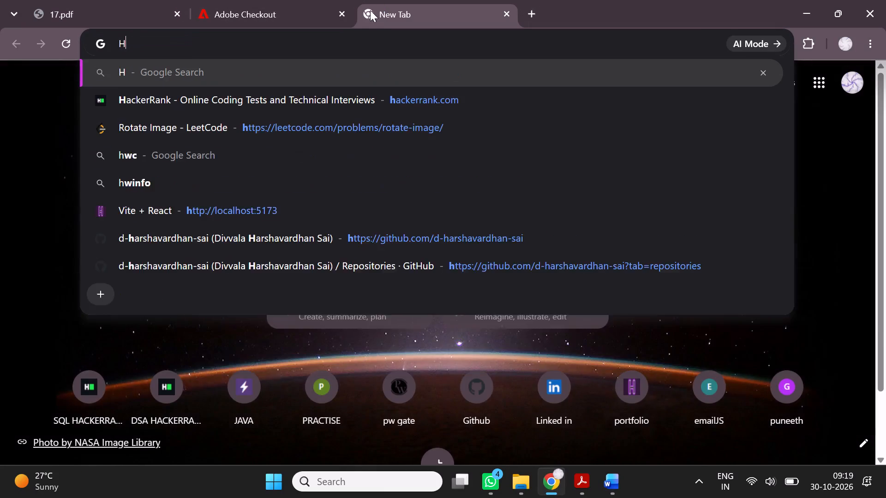
type("IW")
key("BackSpace")
key("BackSpace")
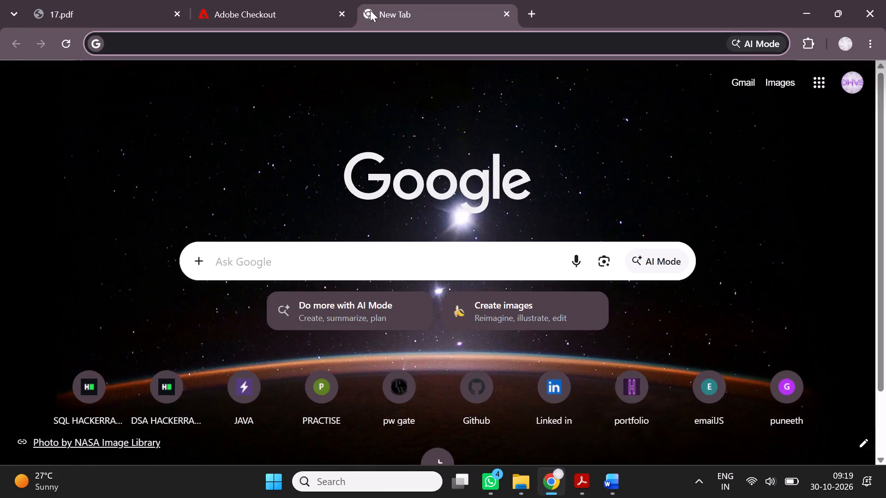
type("how to")
key("space")
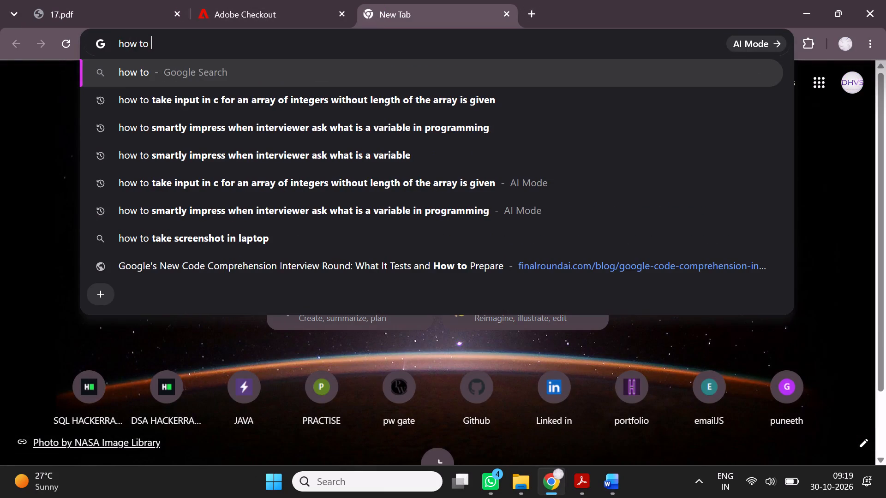
type("find and replace all in")
key("Return")
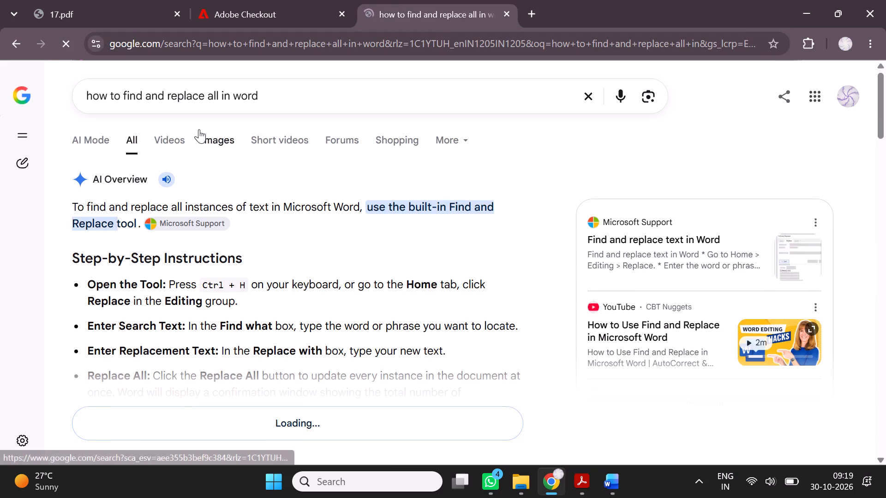
Read the search overview's step-by-step instructions and helpful options for replacing all instances of text in Word.
scroll(244, 229, "down", 1)
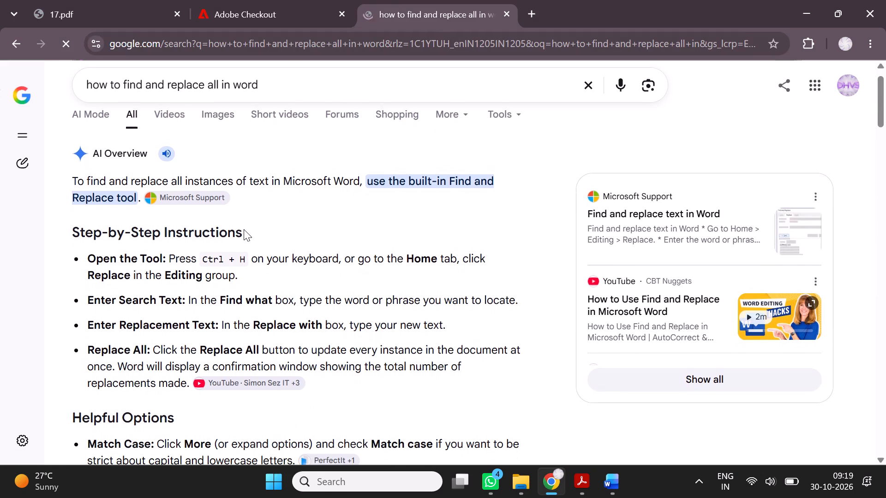
scroll(244, 229, "down", 1)
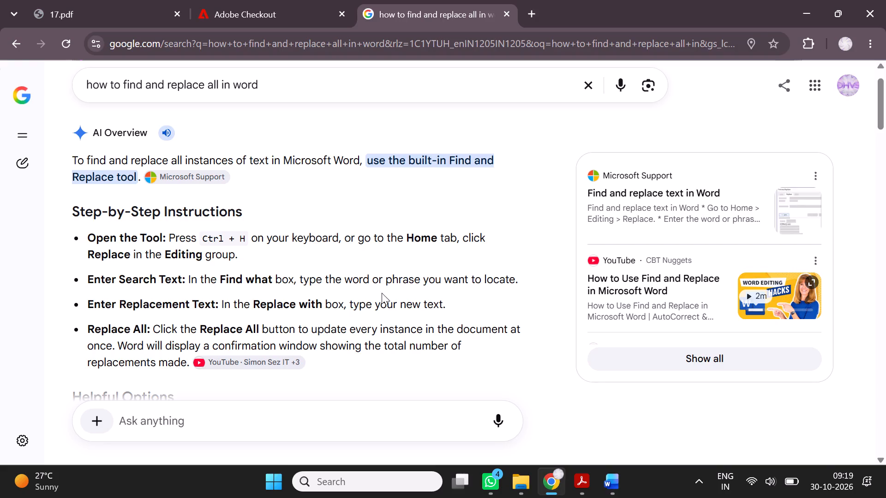
scroll(388, 296, "down", 1)
scroll(342, 329, "down", 2)
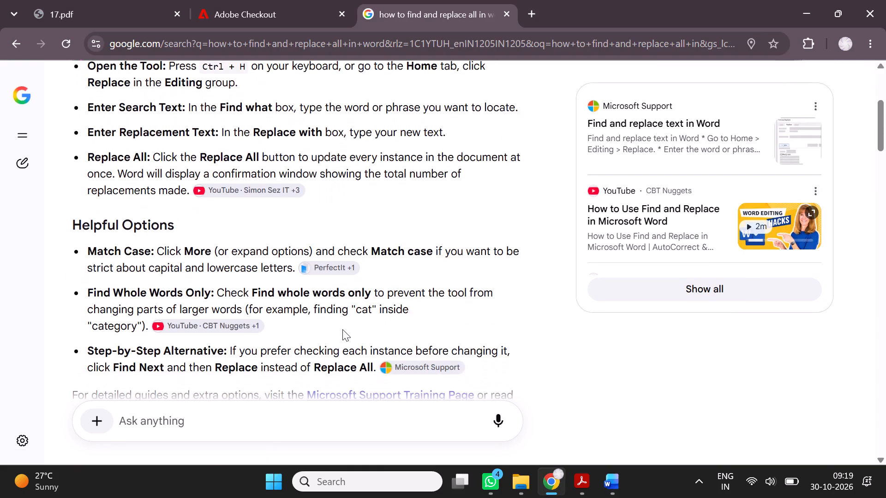
scroll(465, 291, "up", 1)
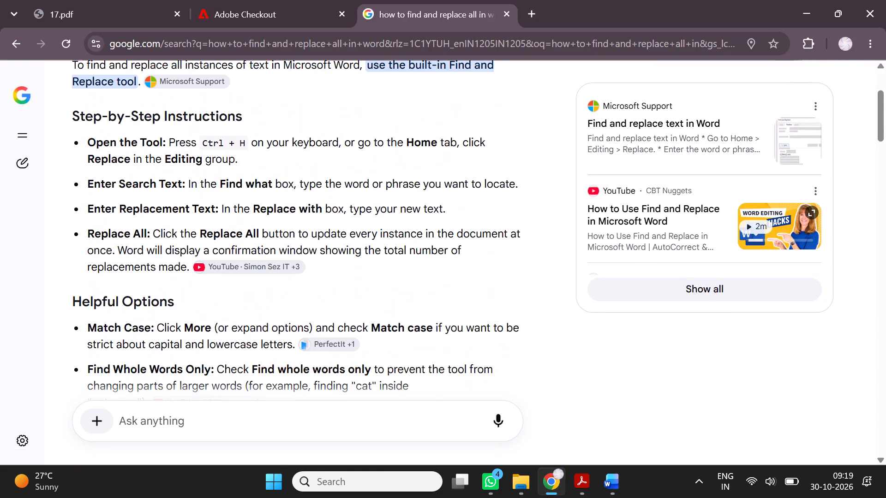
scroll(465, 291, "up", 1)
Switch to the Word document and, from the open header, replace all occurrences of the old full user name with SUCHITRA.
key("alt+Tab")
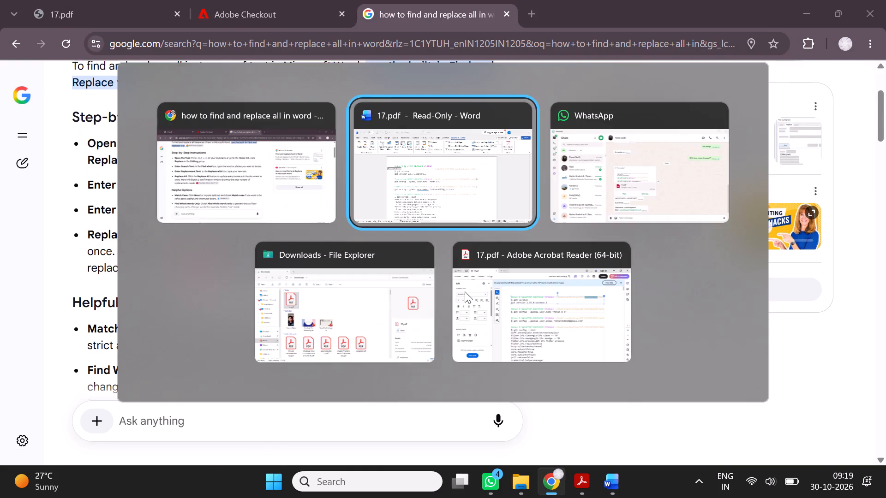
key("ctrl+h")
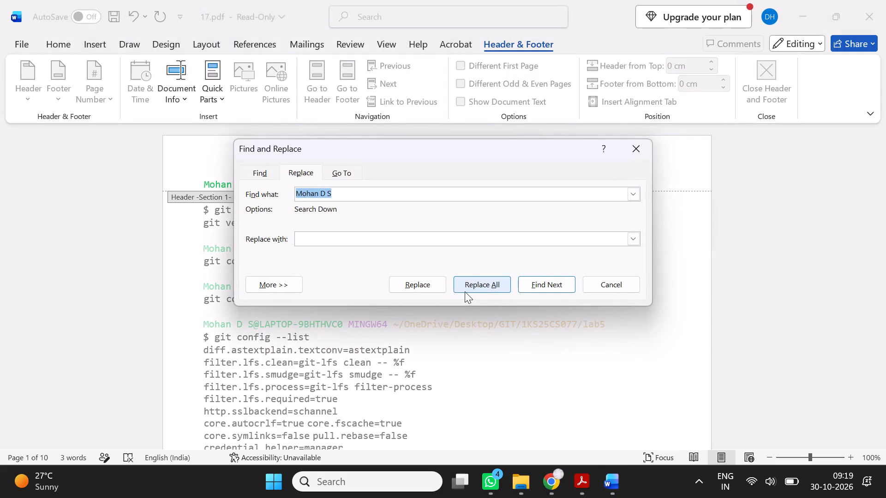
left_click(343, 194)
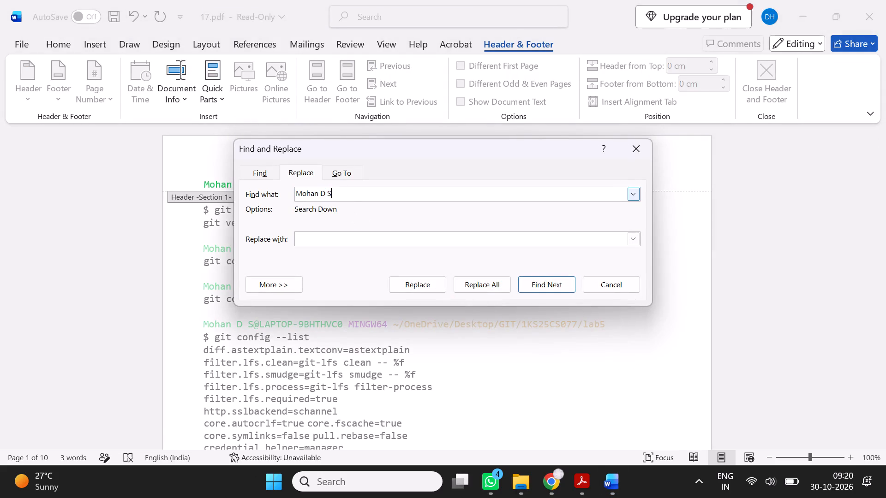
left_click(344, 245)
key("ctrl+v")
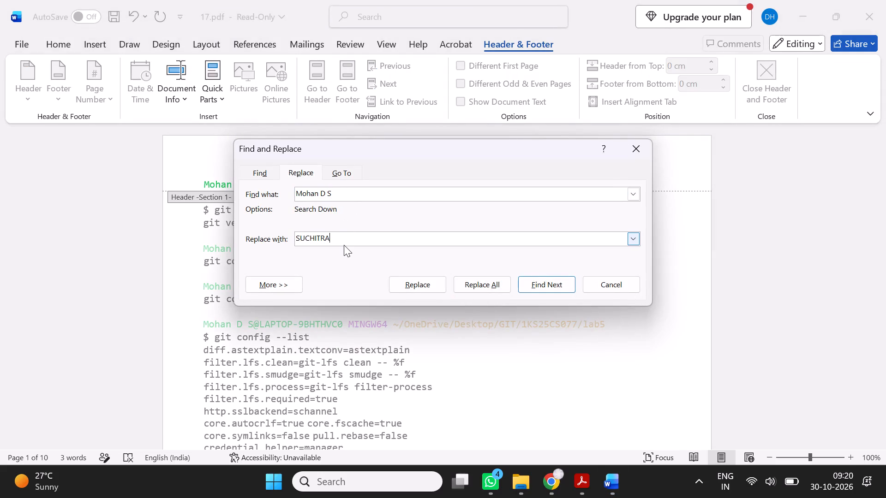
left_click(488, 285)
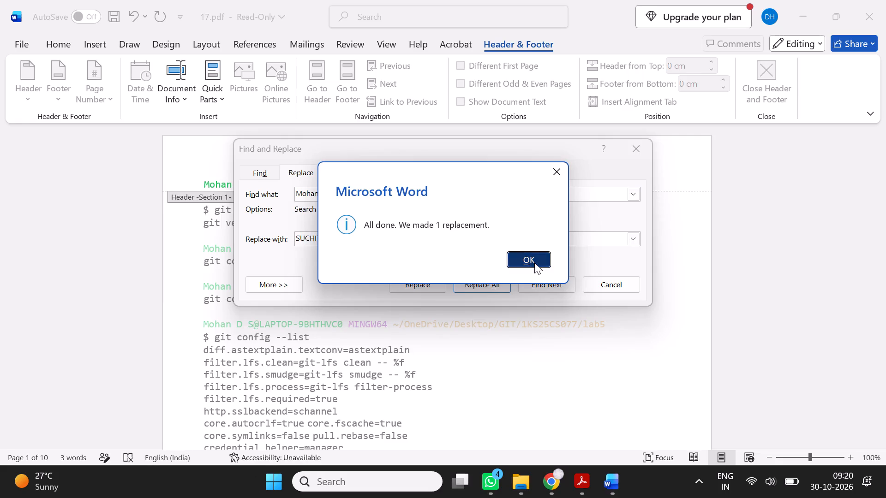
left_click(534, 262)
left_click(500, 285)
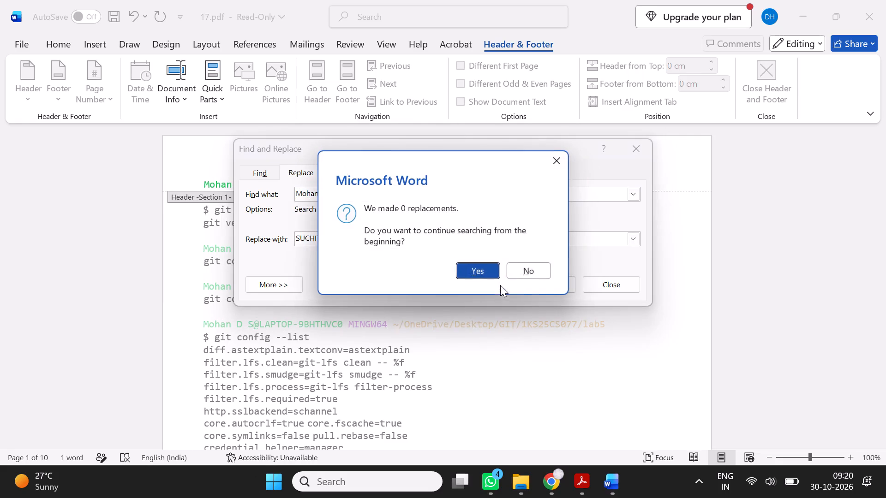
left_click(485, 270)
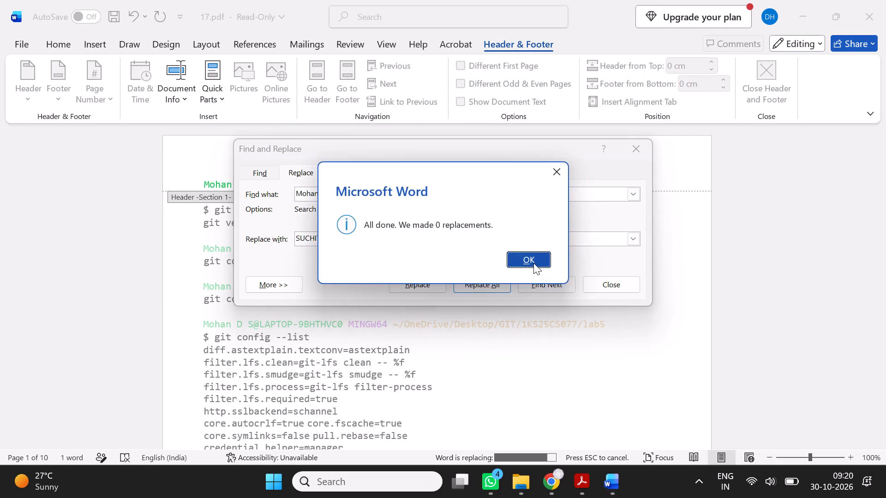
left_click(533, 263)
left_click(629, 148)
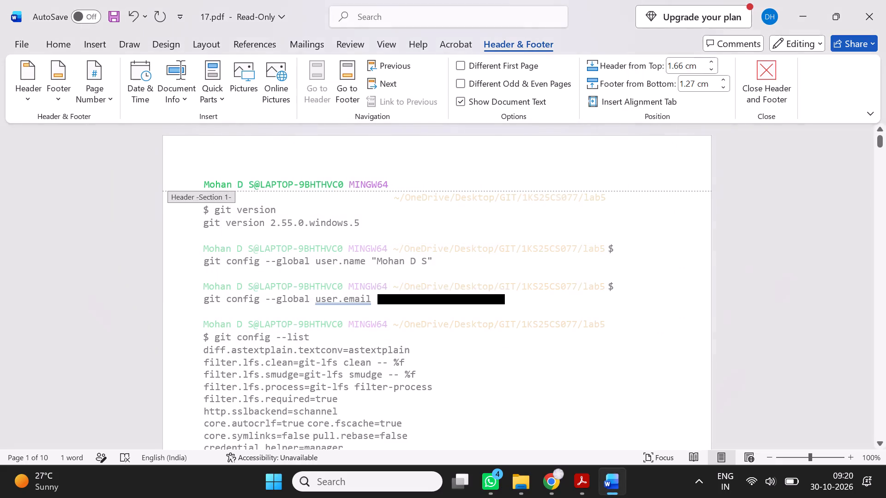
Leave the header for the page 1 body text and replace all occurrences of the old full user name with SUCHITRA.
scroll(341, 276, "up", 1)
double_click(275, 221)
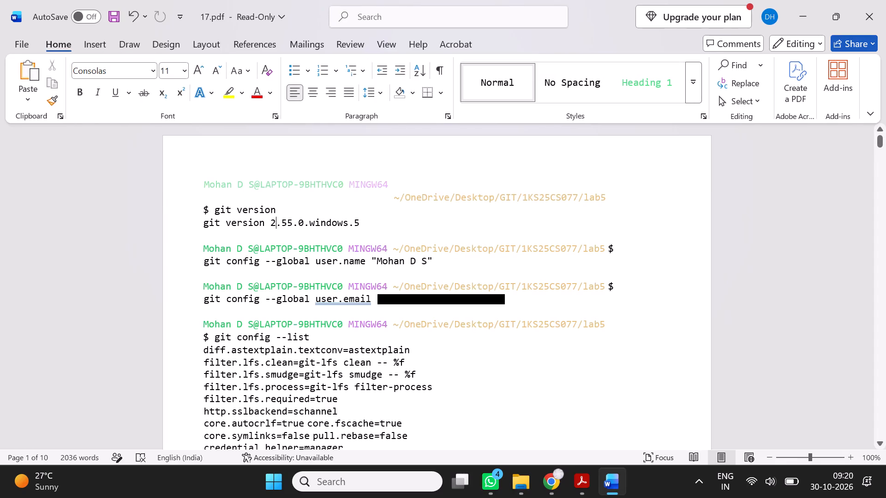
key("ctrl+h")
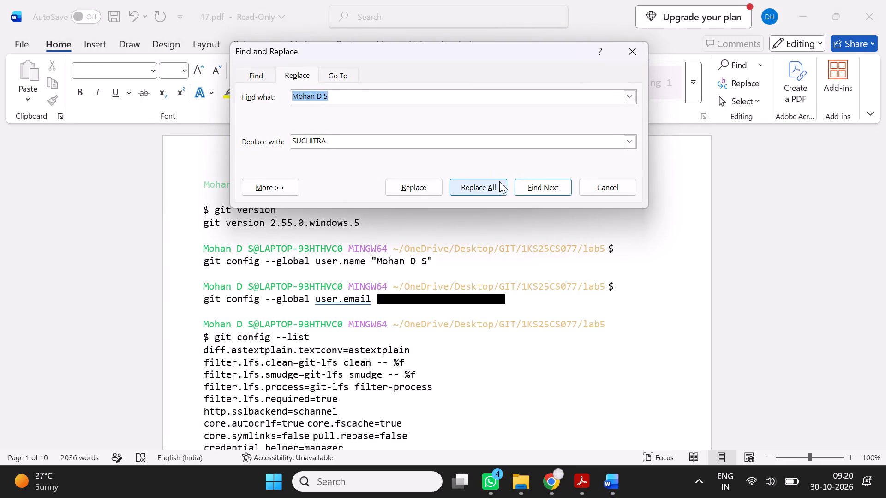
left_click(498, 184)
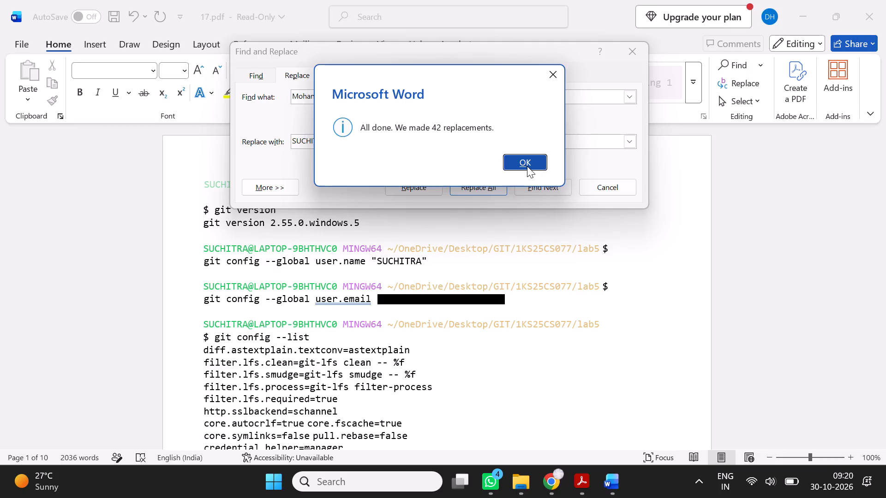
left_click(527, 166)
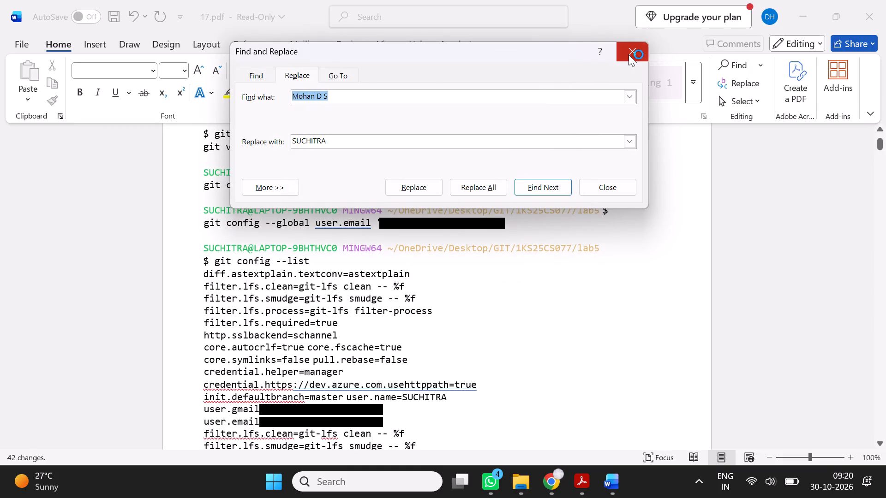
left_click(629, 54)
Open the page 1 header for editing.
scroll(331, 392, "up", 2)
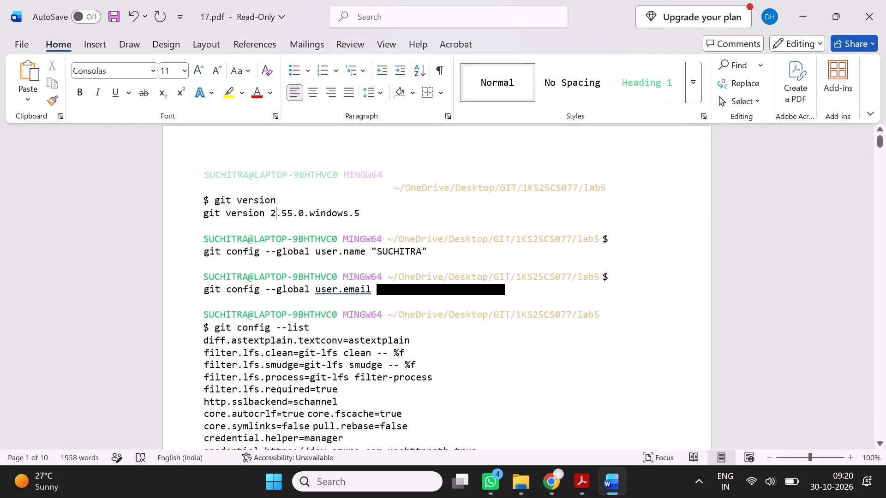
scroll(331, 392, "up", 1)
double_click(269, 190)
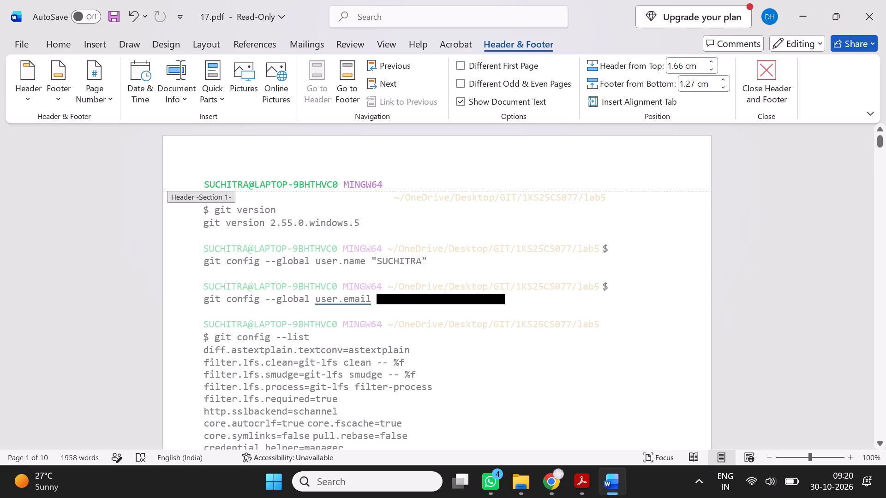
Leave the page 1 header and return to editing the body text.
scroll(256, 268, "up", 1)
left_click(421, 153)
double_click(436, 344)
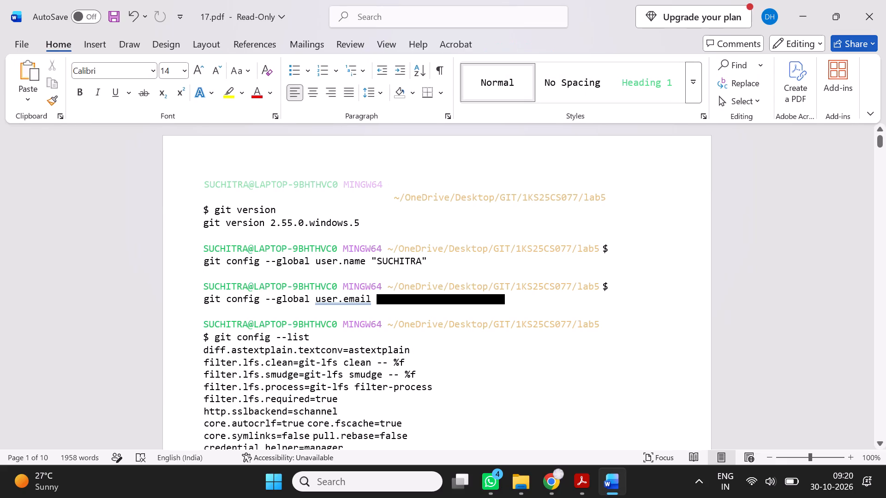
Copy the e-mail address from the git config user.email line and enter it as the search text for Find and Replace.
scroll(453, 338, "down", 1)
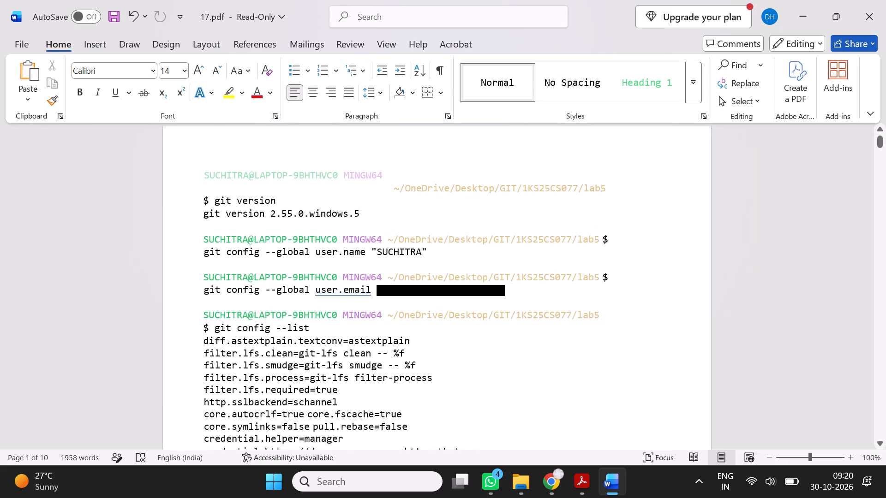
scroll(453, 338, "down", 1)
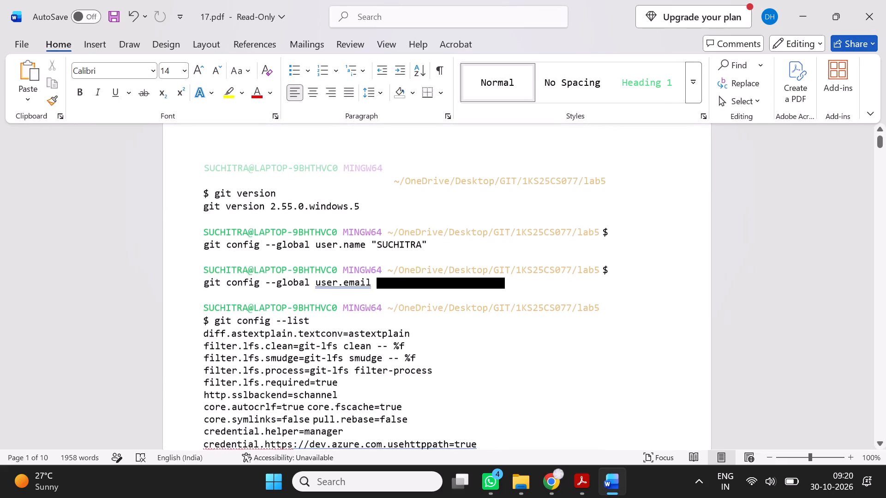
scroll(453, 338, "down", 2)
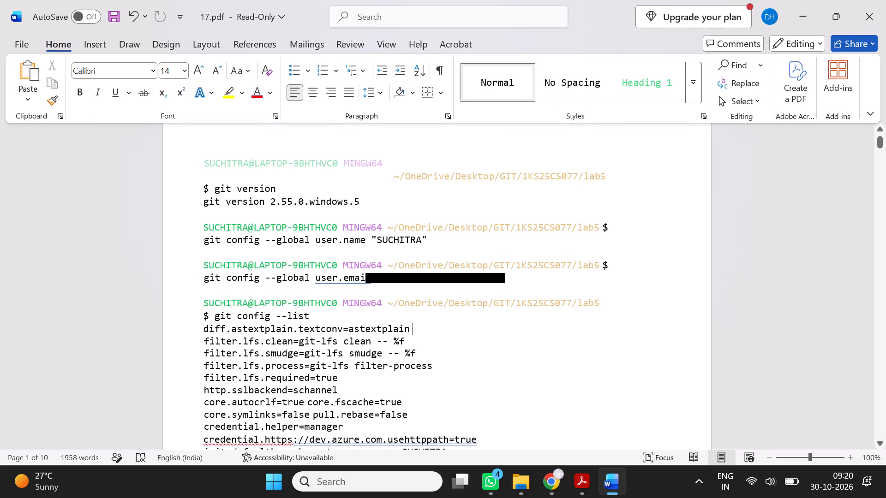
left_click_drag(501, 275, 389, 280)
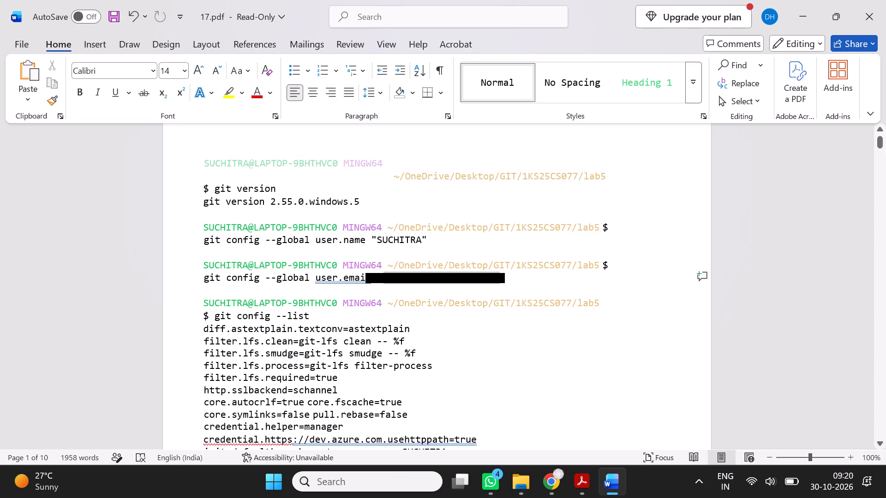
left_click_drag(389, 280, 388, 280)
key("ctrl+c")
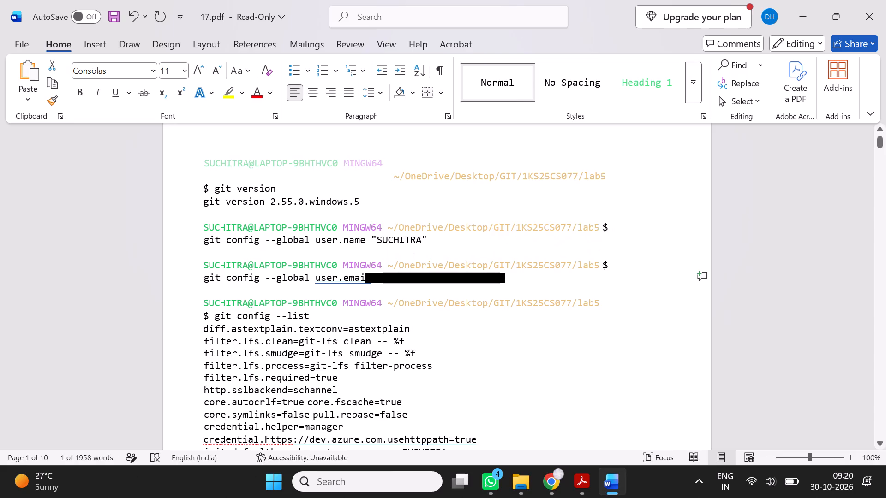
left_click(443, 356)
key("ctrl+h")
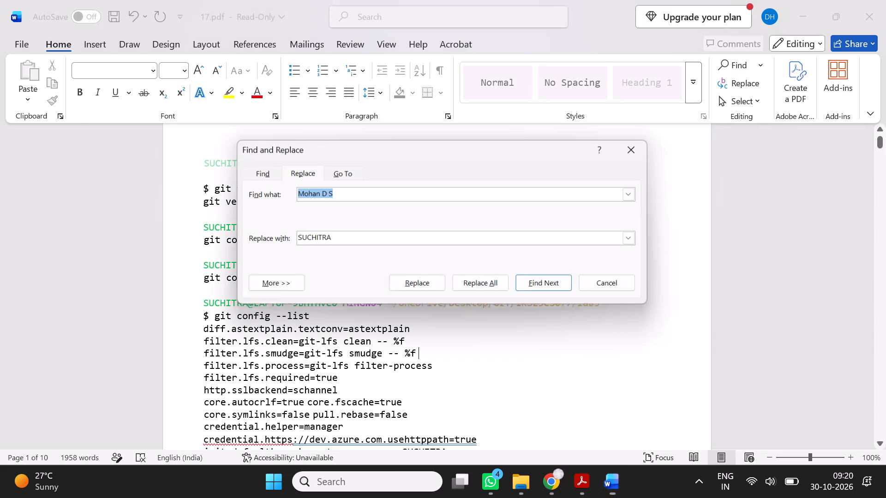
key("ctrl+v")
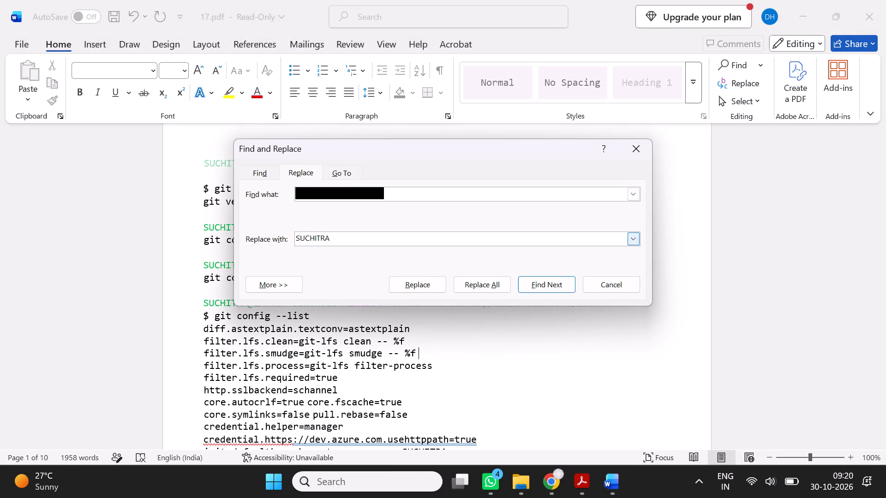
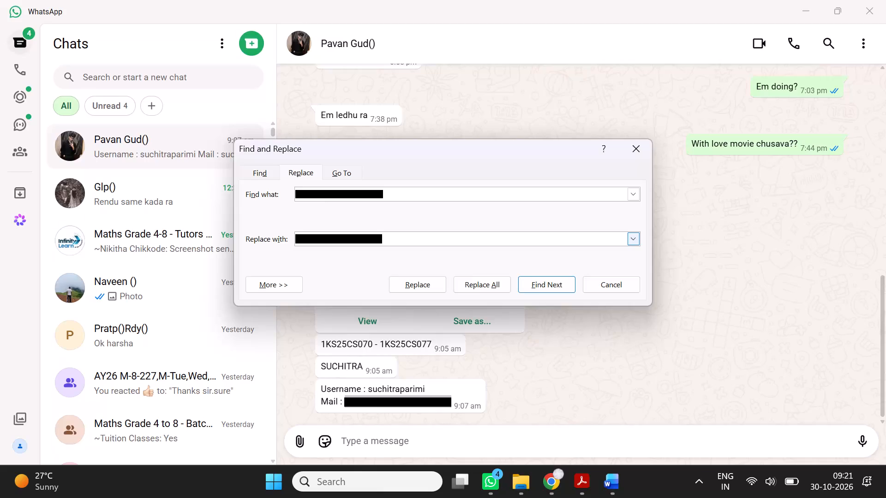
Replace all occurrences of the previous user's e-mail address in the Word document with SUCHITRA's e-mail address.
left_click(468, 283)
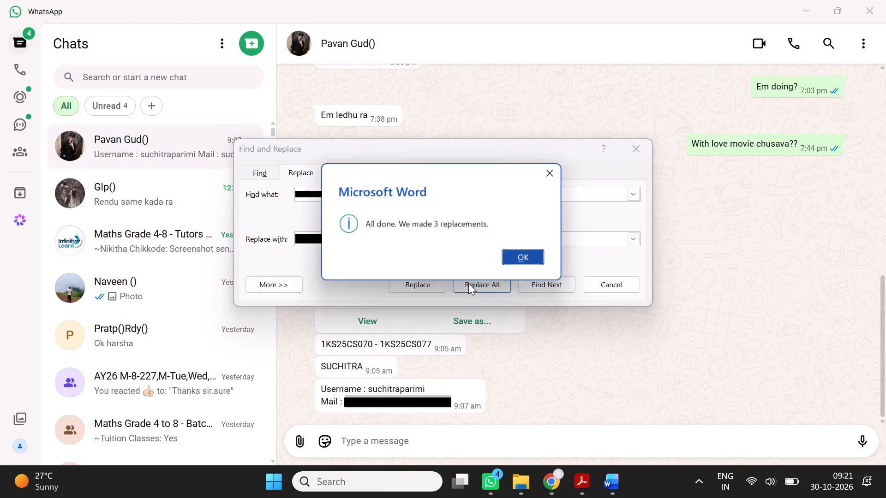
left_click(527, 258)
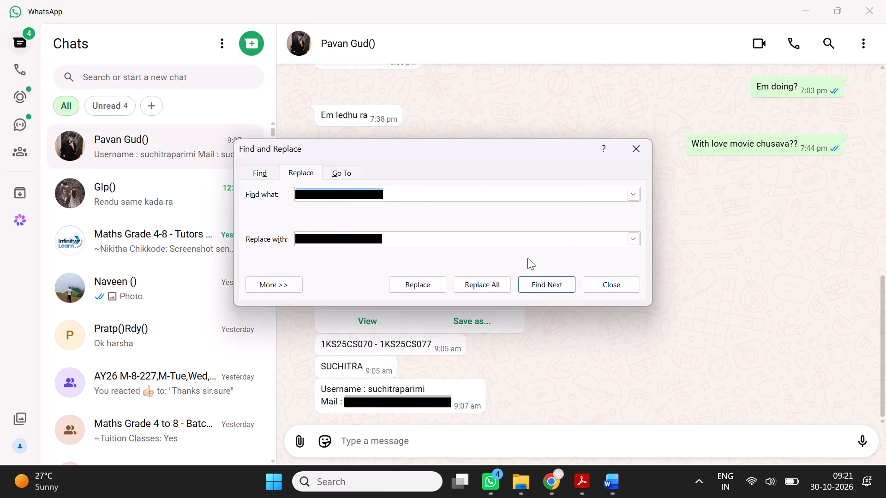
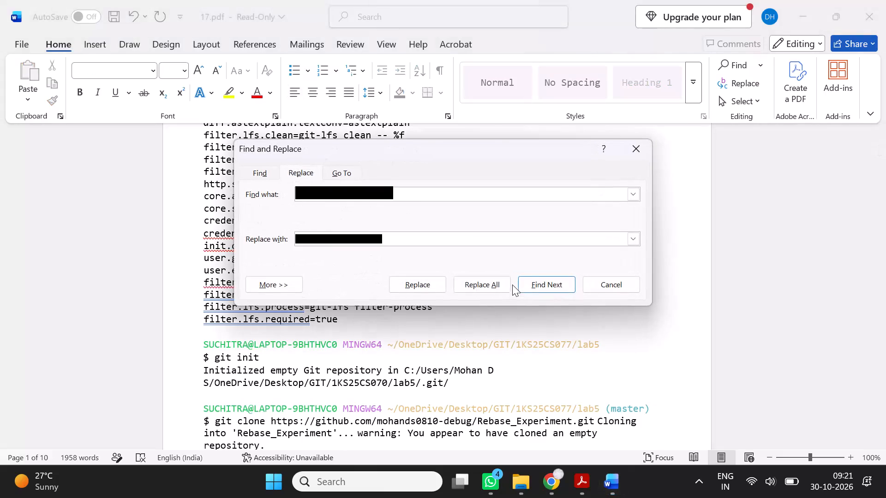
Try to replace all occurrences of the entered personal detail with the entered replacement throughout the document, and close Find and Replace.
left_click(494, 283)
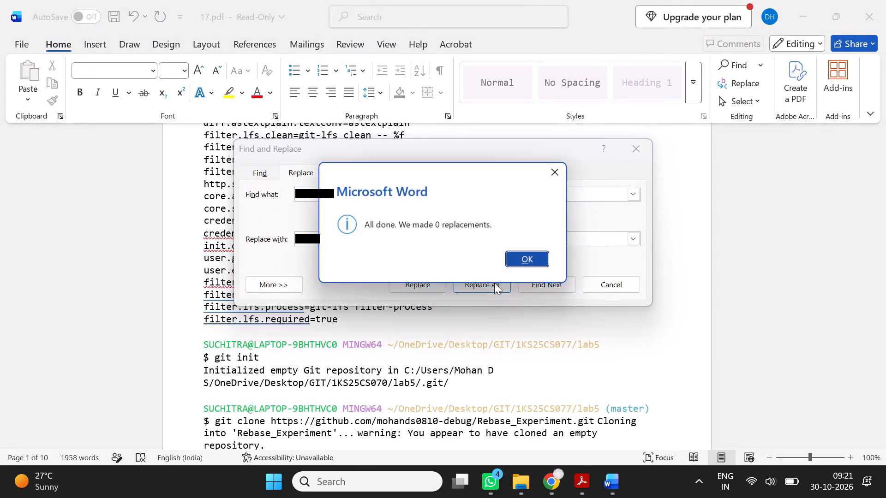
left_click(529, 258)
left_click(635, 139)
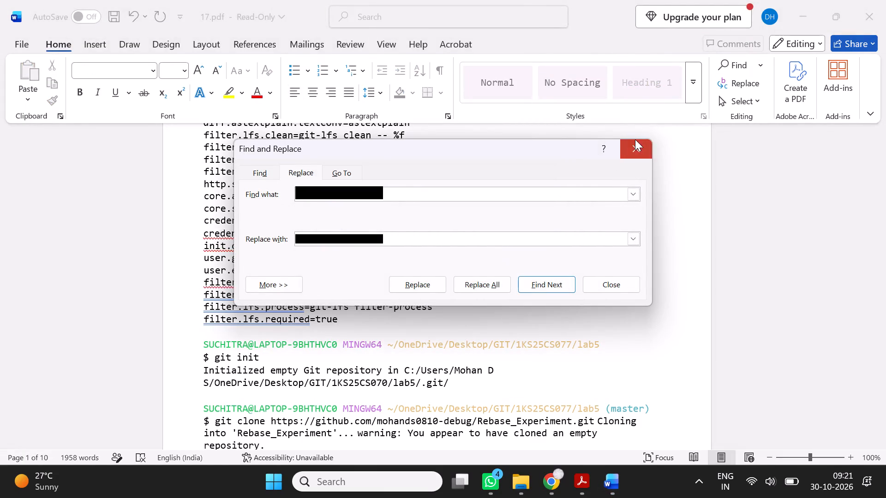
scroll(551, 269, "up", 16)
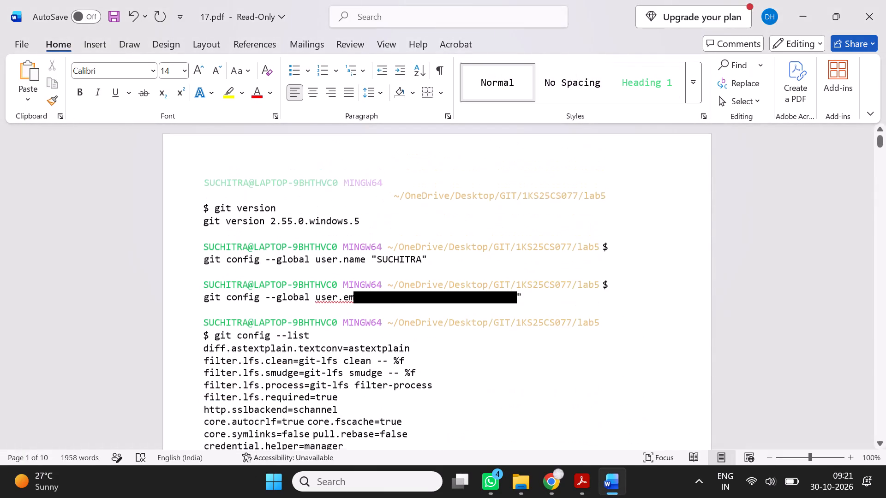
Search the document for remaining mentions of the old user's first name and look over the matches around the git init output.
scroll(551, 269, "up", 20)
scroll(551, 269, "up", 6)
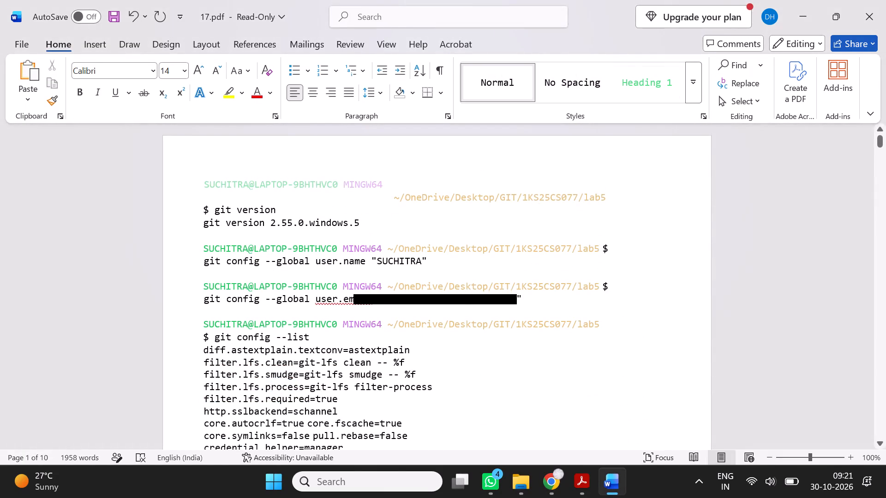
left_click(621, 218)
key("ctrl+f")
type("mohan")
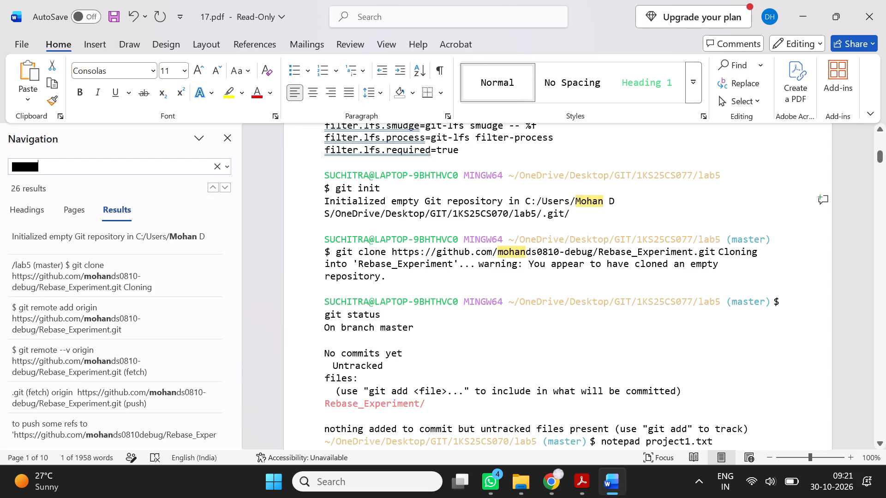
scroll(621, 281, "up", 2)
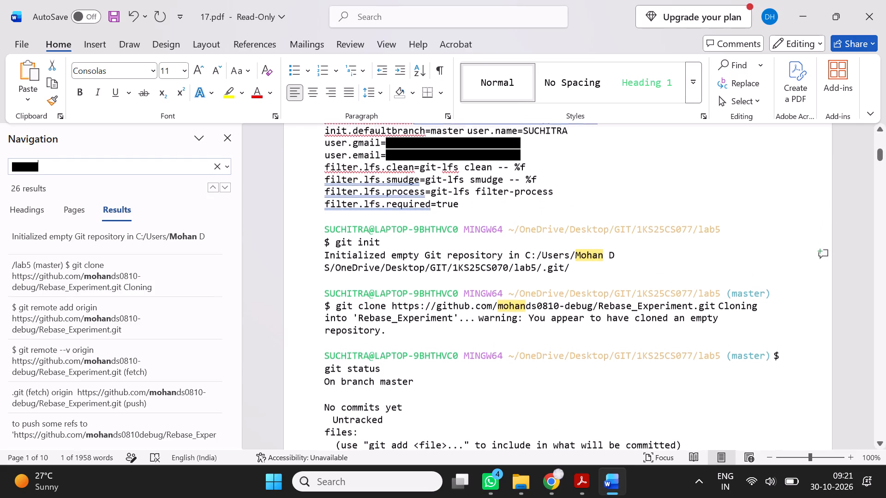
scroll(621, 281, "up", 2)
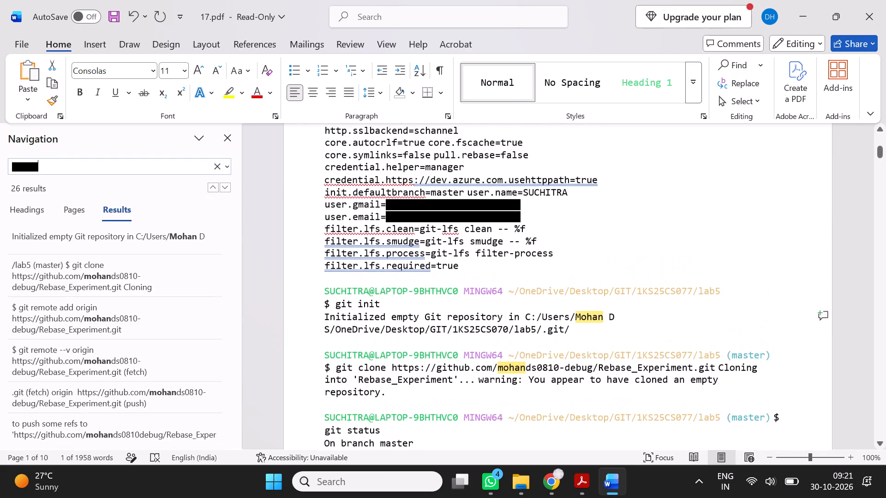
left_click(614, 317)
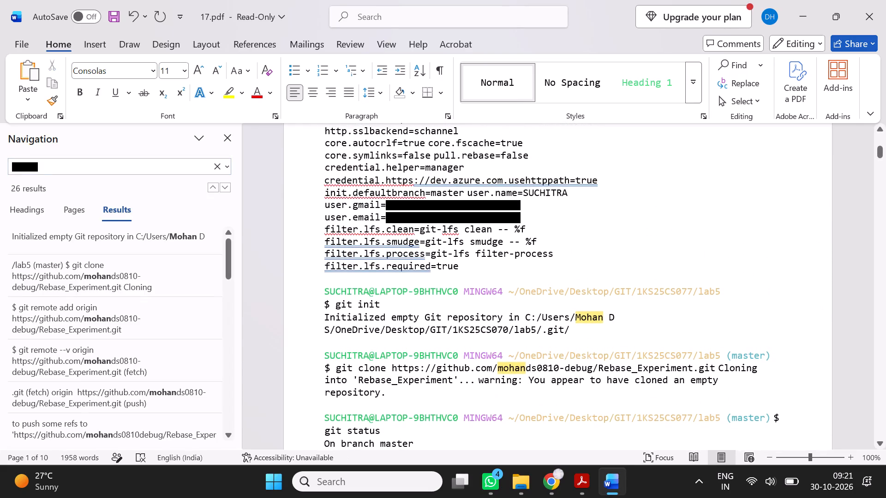
left_click(229, 132)
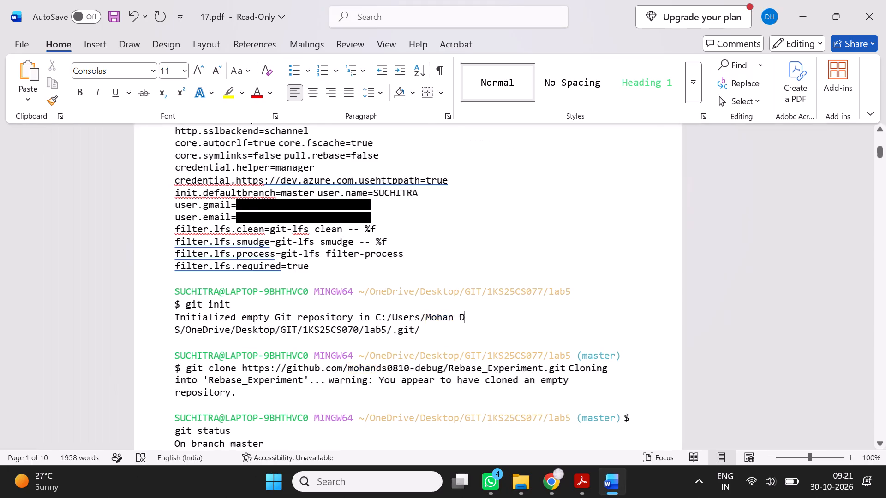
Replace all occurrences of the old first name with its initial D, as in the git init path, with SUCHITRA.
key("ctrl+h")
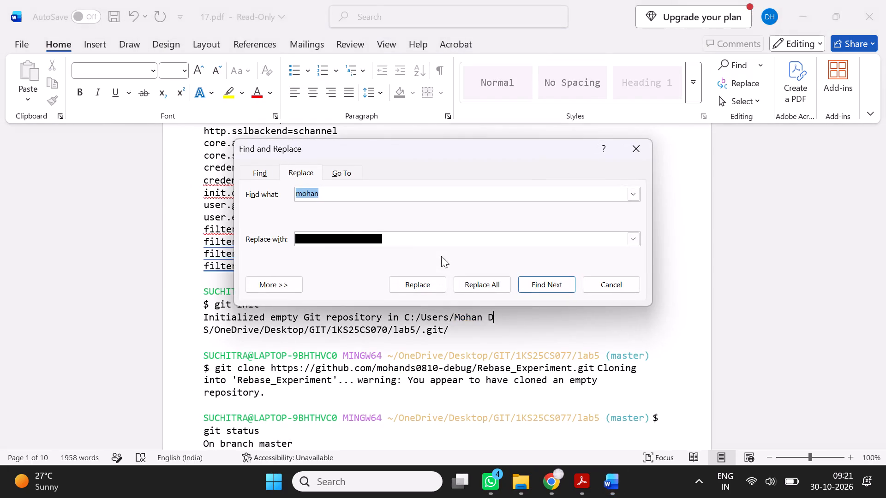
left_click(388, 197)
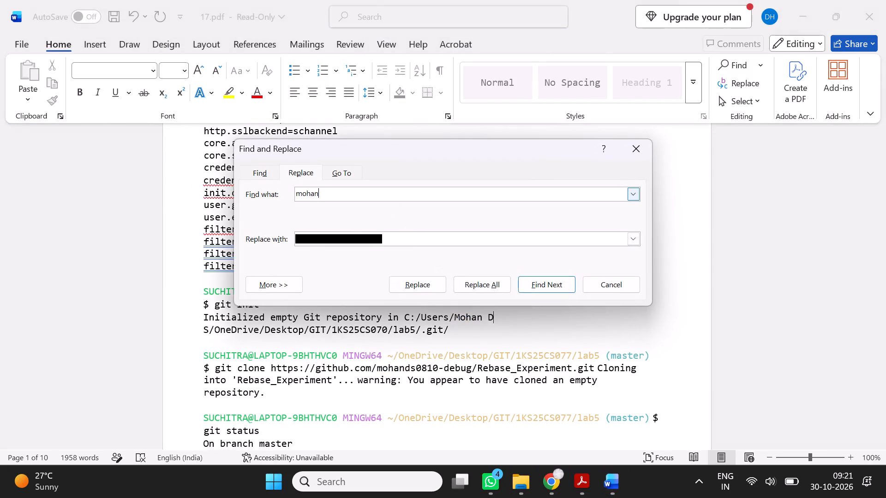
key("space")
key("BackSpace")
key("BackSpace")
key("BackSpace")
key("BackSpace")
key("BackSpace")
key("BackSpace")
key("BackSpace")
key("BackSpace")
key("BackSpace")
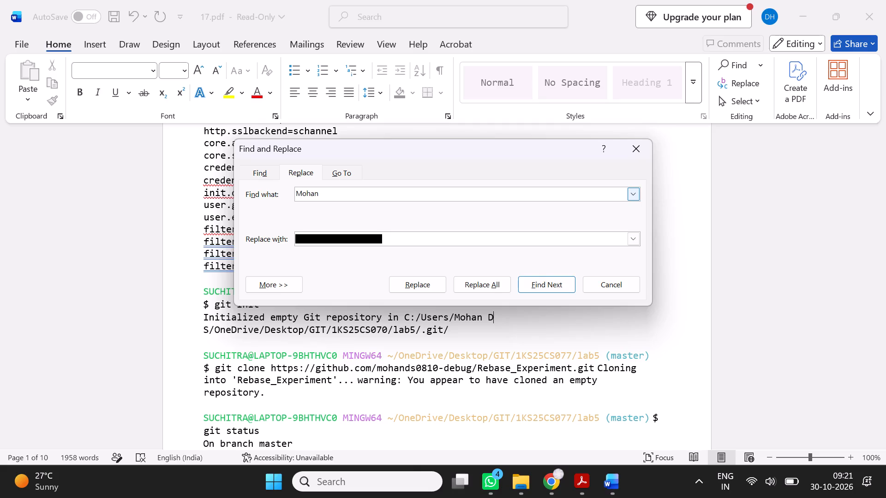
double_click(365, 239)
key("BackSpace")
key("End")
key("BackSpace")
key("BackSpace")
key("BackSpace")
key("BackSpace")
key("BackSpace")
key("BackSpace")
key("BackSpace")
key("BackSpace")
key("BackSpace")
key("BackSpace")
key("BackSpace")
key("BackSpace")
key("BackSpace")
key("BackSpace")
key("BackSpace")
key("BackSpace")
key("BackSpace")
key("BackSpace")
key("BackSpace")
key("BackSpace")
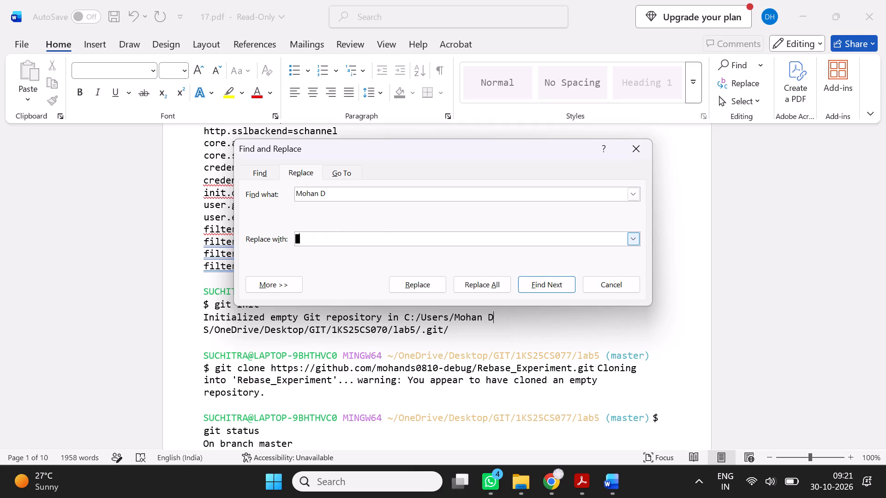
type("SUCHITRA")
left_click(496, 282)
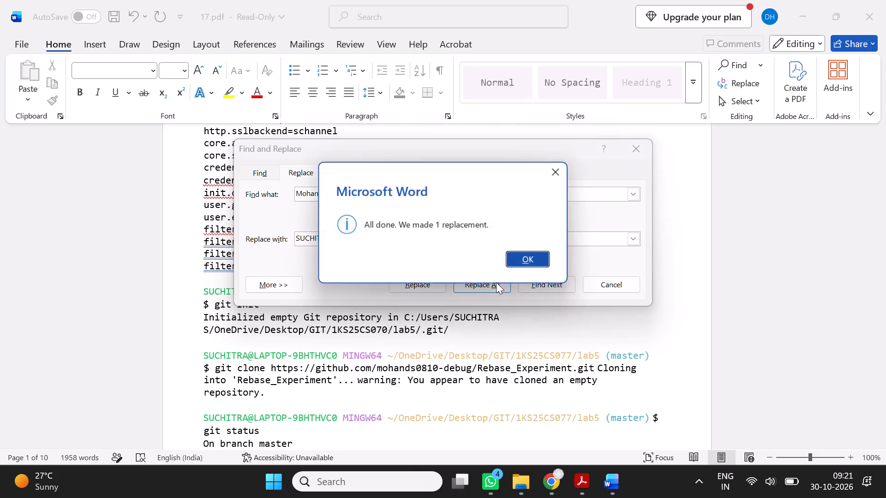
left_click(539, 268)
left_click(535, 259)
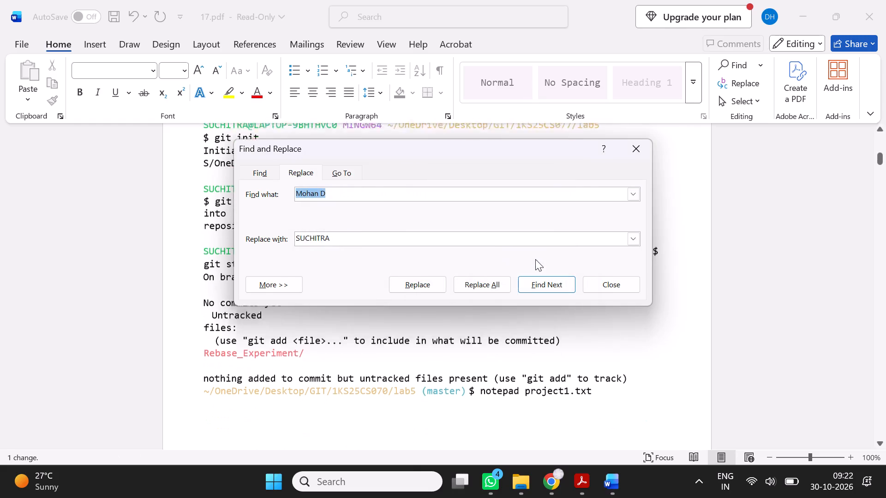
left_click(633, 148)
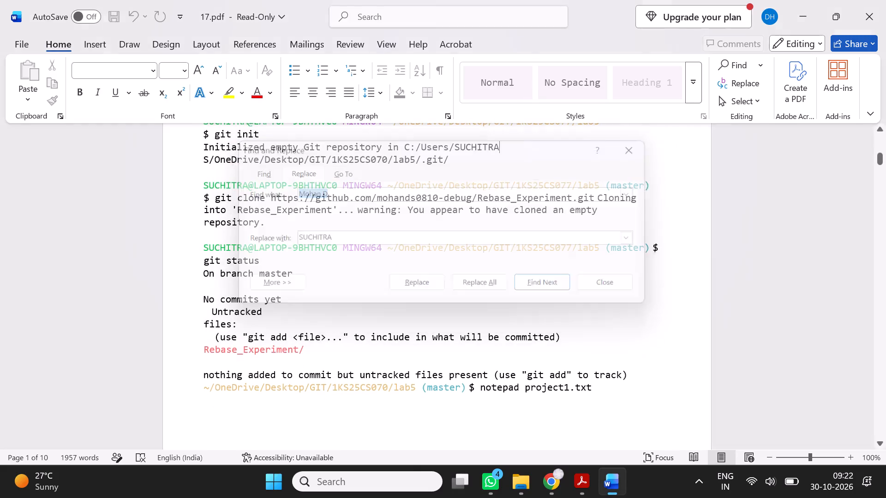
Search the document again for the old user's first name and step through the first four matches.
scroll(526, 315, "up", 16)
scroll(526, 315, "up", 6)
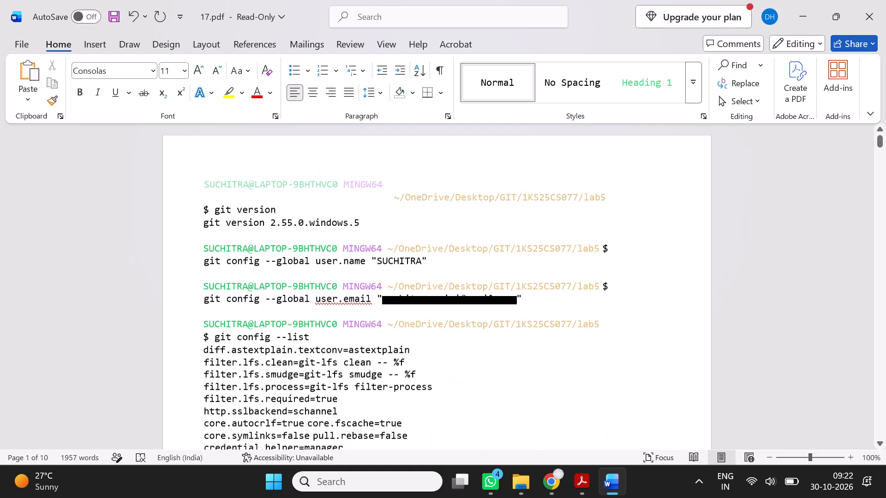
scroll(526, 315, "up", 2)
scroll(635, 309, "down", 7)
scroll(635, 309, "up", 5)
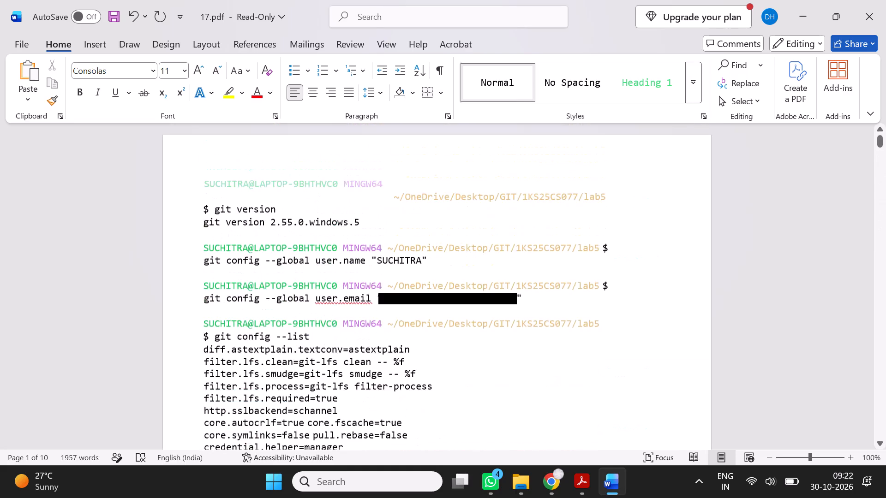
key("ctrl+f")
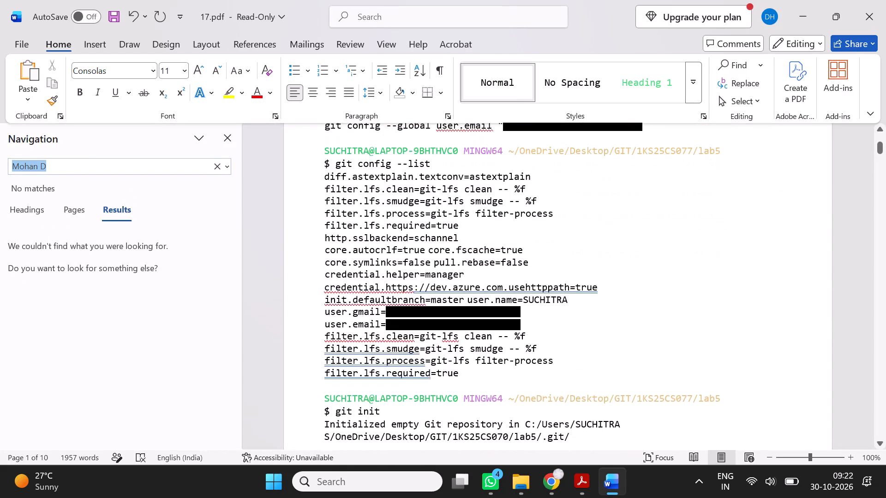
key("Return")
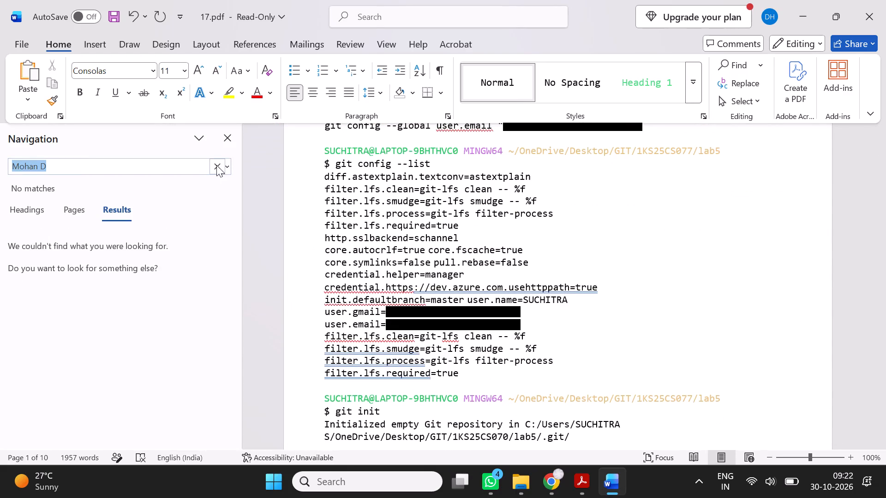
left_click(216, 165)
left_click(148, 166)
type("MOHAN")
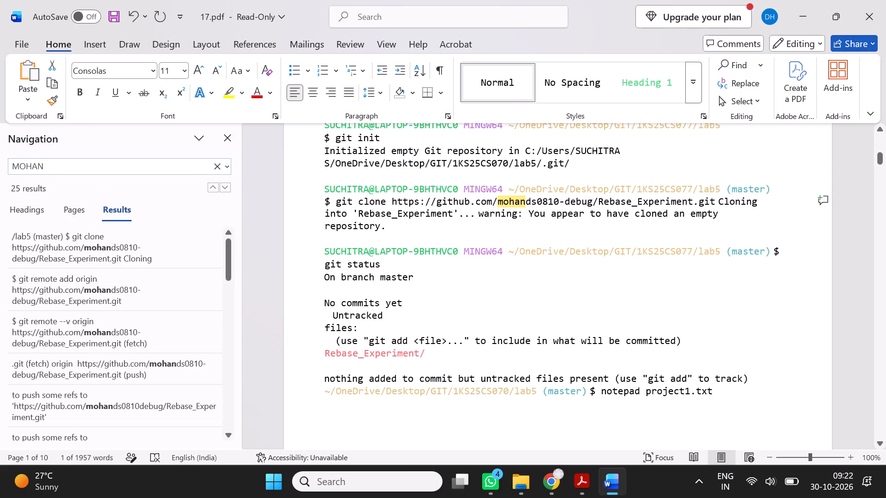
left_click(224, 190)
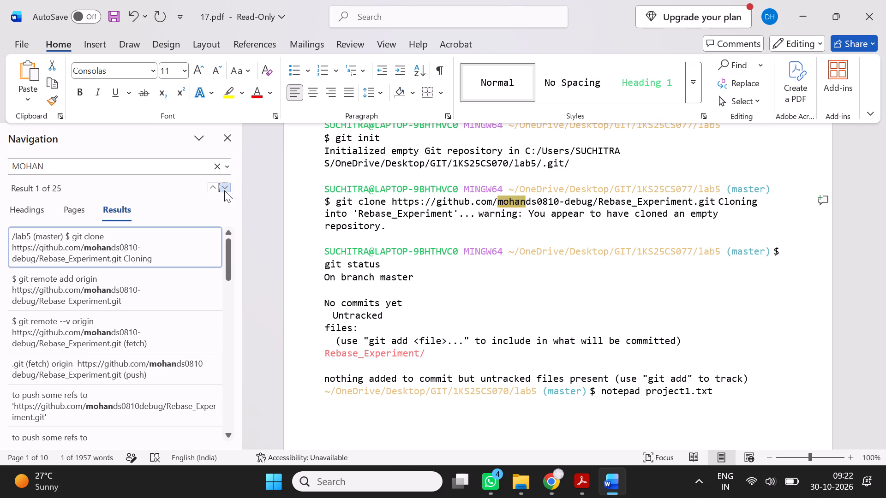
left_click(224, 190)
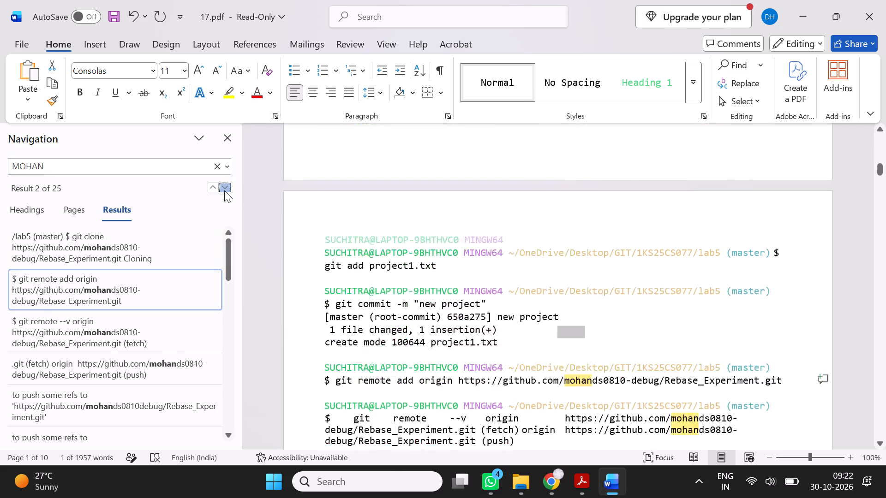
left_click(224, 190)
left_click(224, 190)
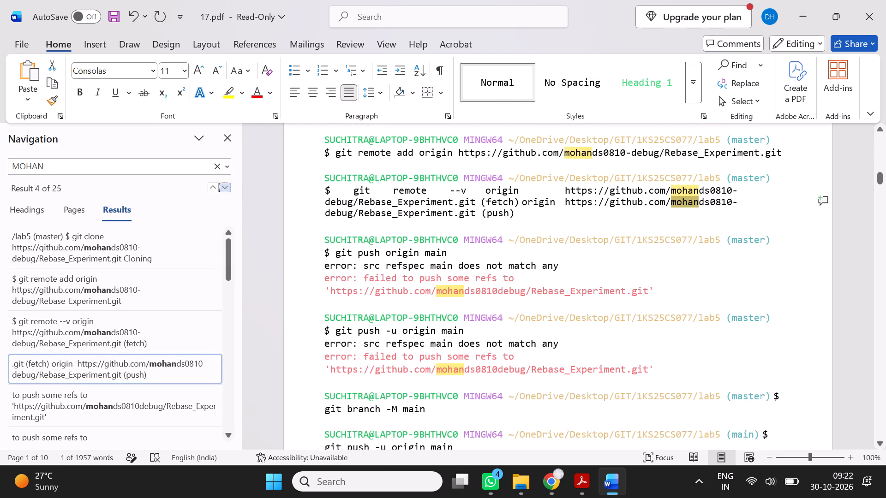
Copy the old GitHub account name from the git remote output's fetch URL and enter it as the text to find for replacement.
scroll(595, 286, "up", 1)
left_click(731, 262)
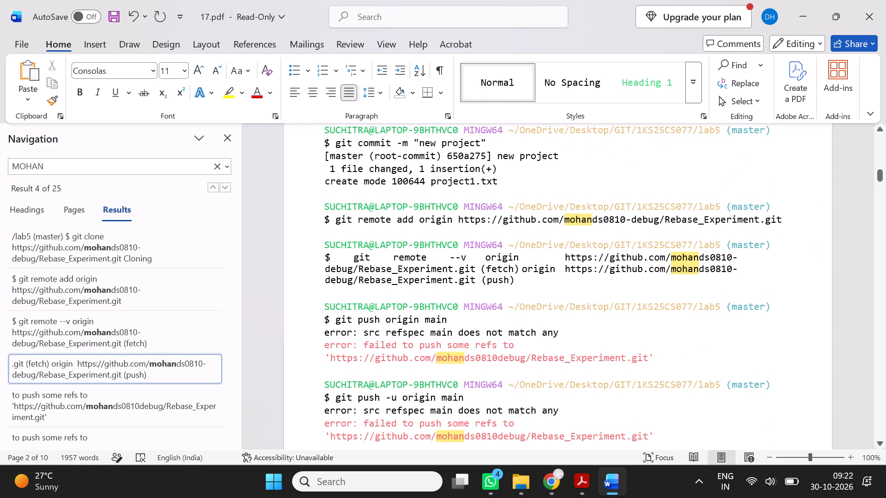
left_click_drag(731, 261, 700, 261)
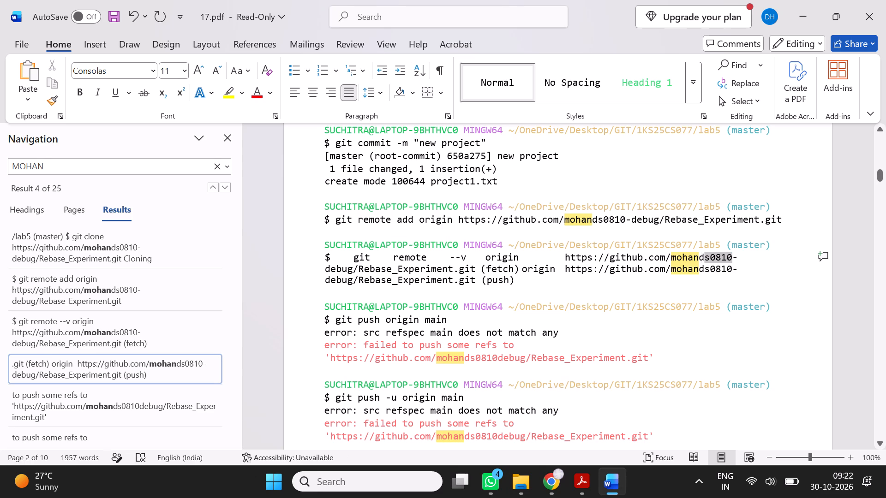
left_click_drag(700, 261, 671, 259)
key("ctrl+c")
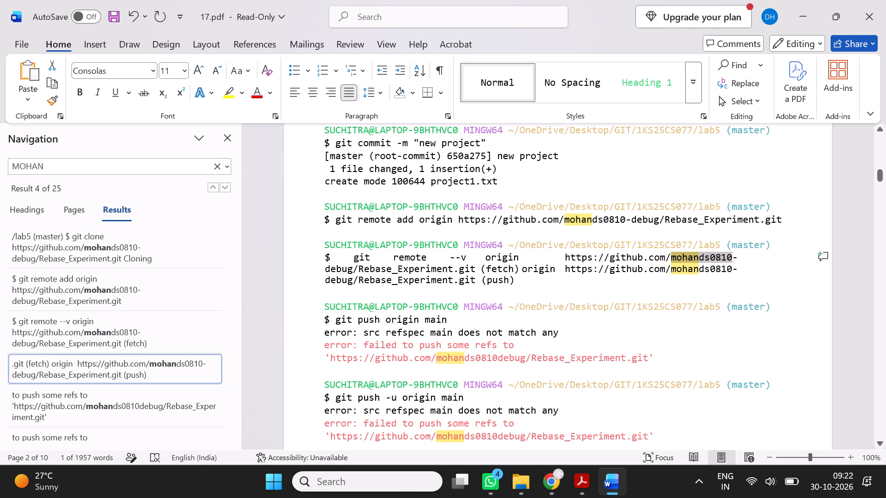
left_click(225, 138)
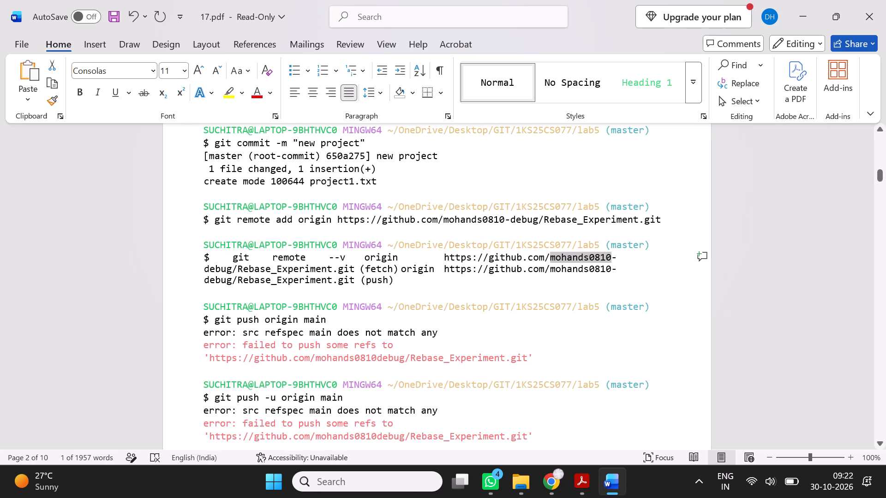
key("ctrl+h")
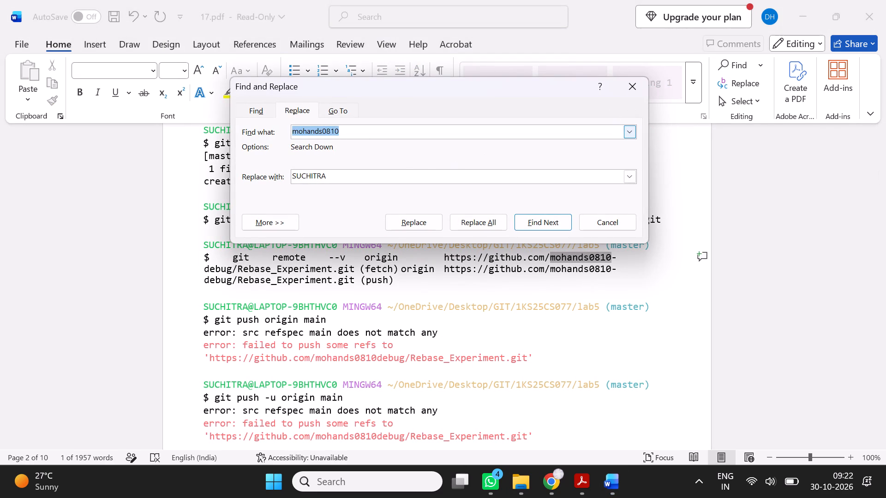
key("ctrl+v")
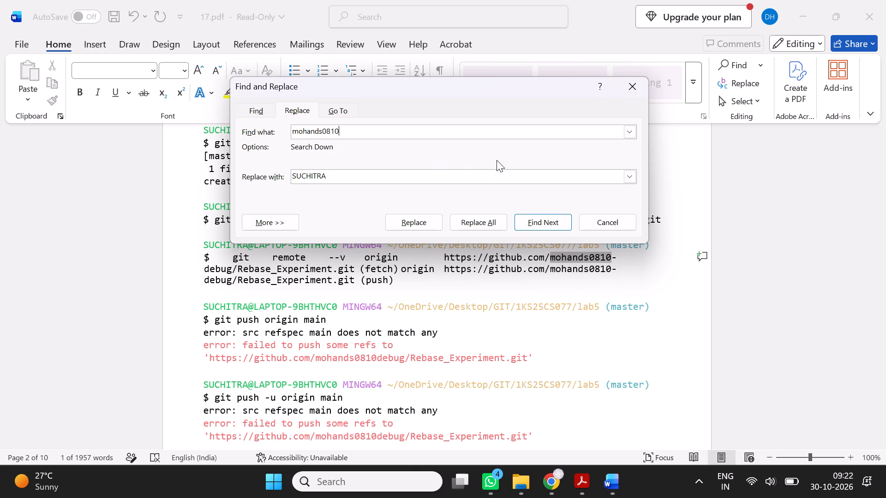
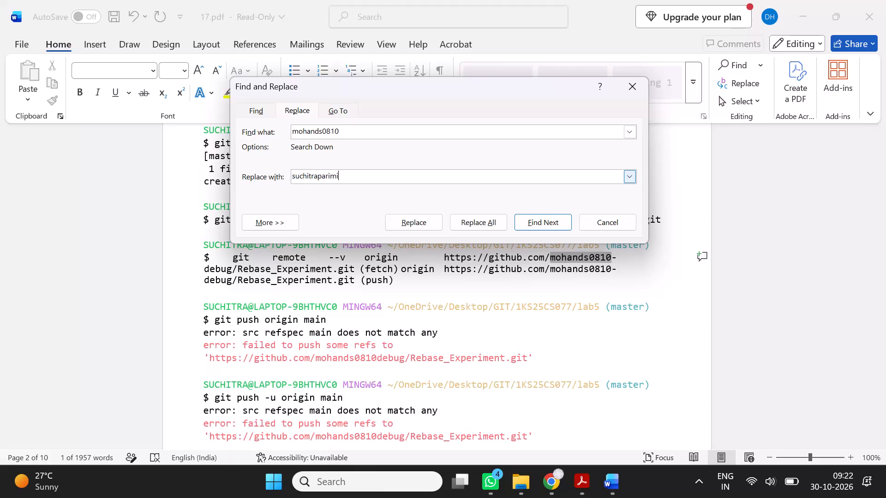
Replace all occurrences of the old GitHub account name with the new GitHub account name already entered as the replacement.
left_click(476, 217)
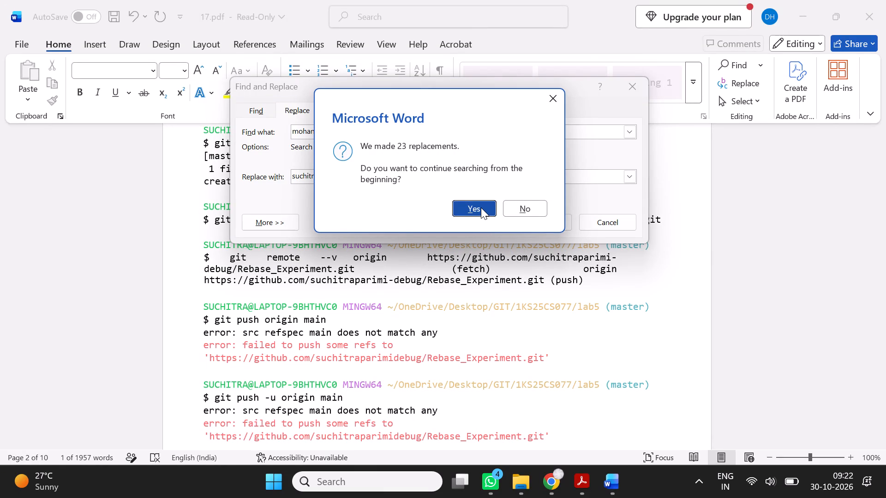
Continue replacing the old GitHub account name from the beginning of the document, then close Find and Replace.
left_click(476, 210)
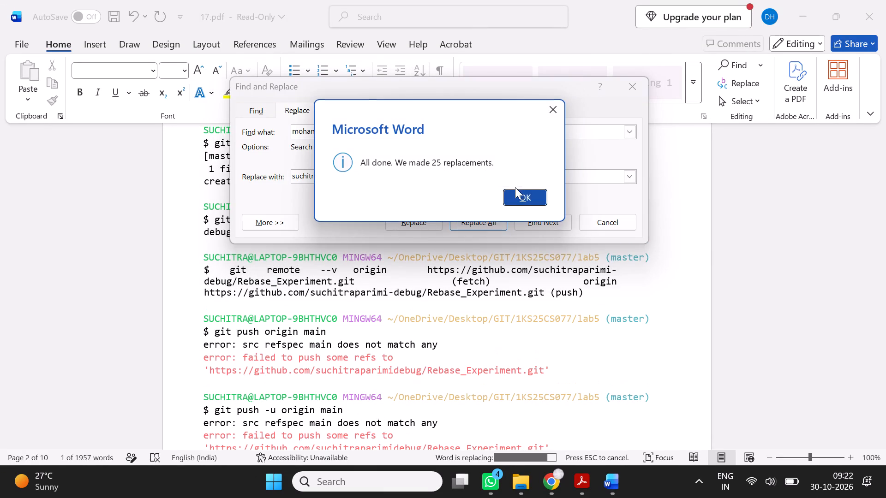
left_click(533, 199)
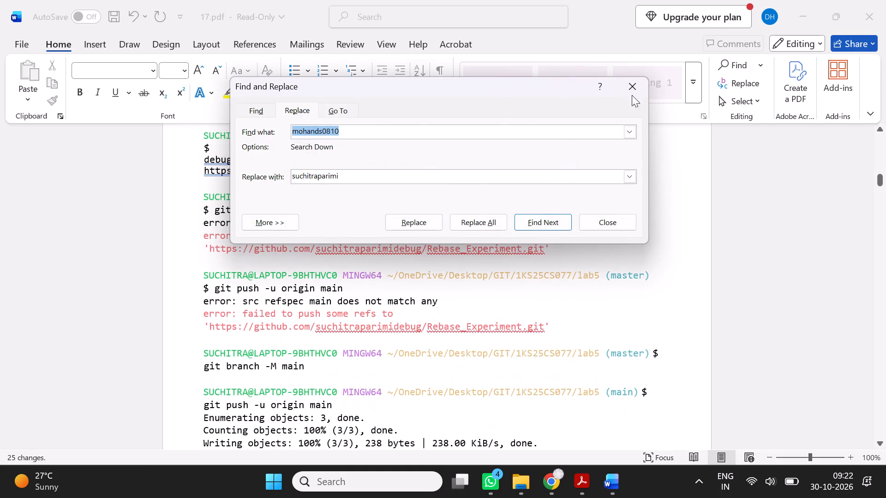
left_click(636, 90)
scroll(439, 265, "up", 2)
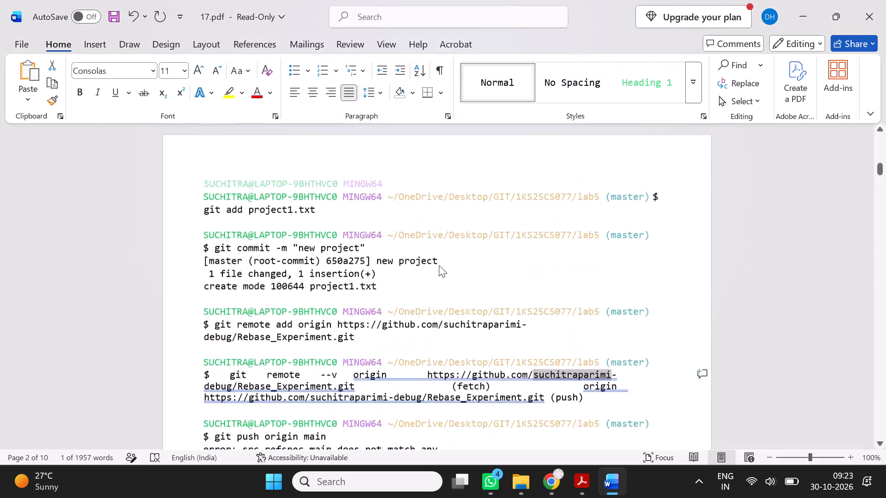
scroll(439, 265, "up", 1)
key("ctrl+f")
key("BackSpace")
key("BackSpace")
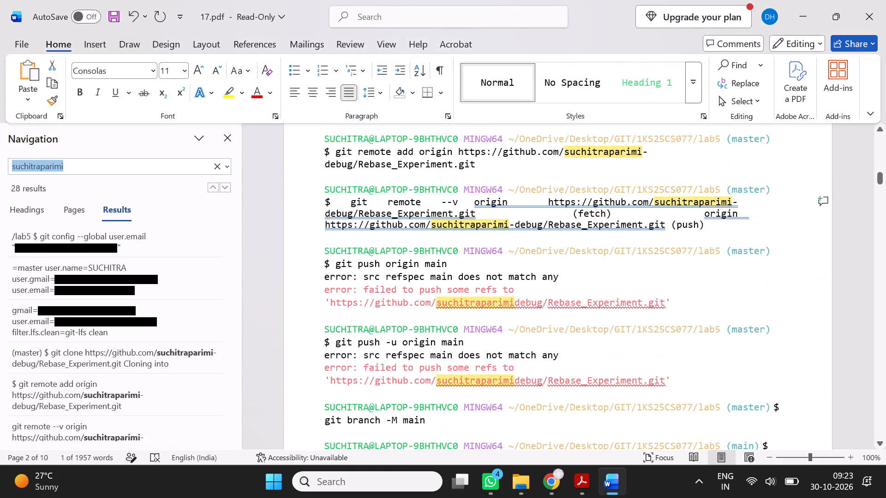
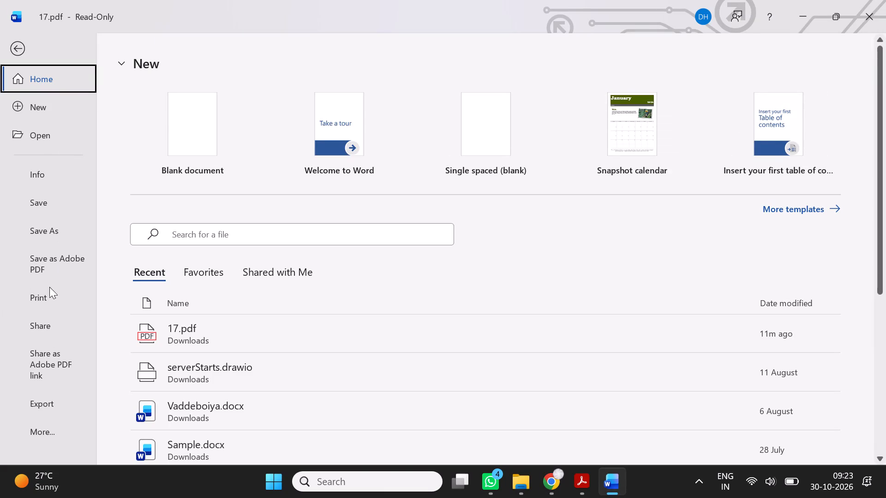
Start saving the edited read-only Git lab document as a Word document (*.docx) in the Downloads folder.
left_click(51, 203)
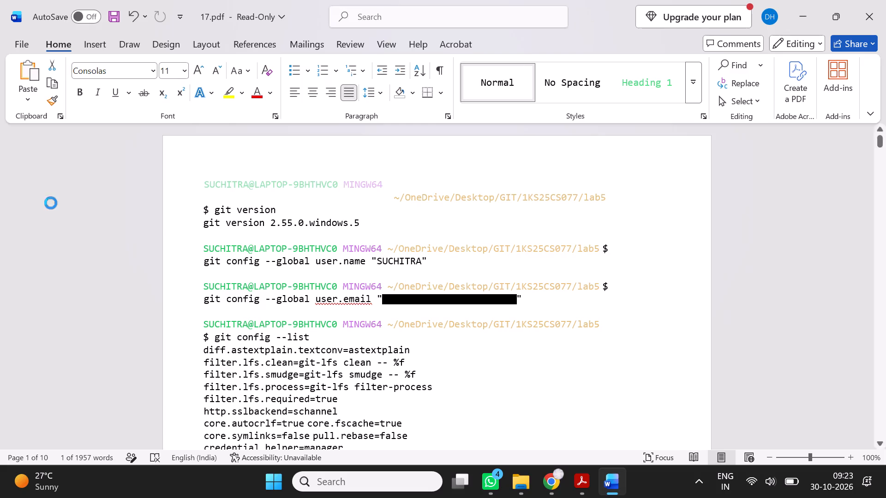
key("ctrl+s")
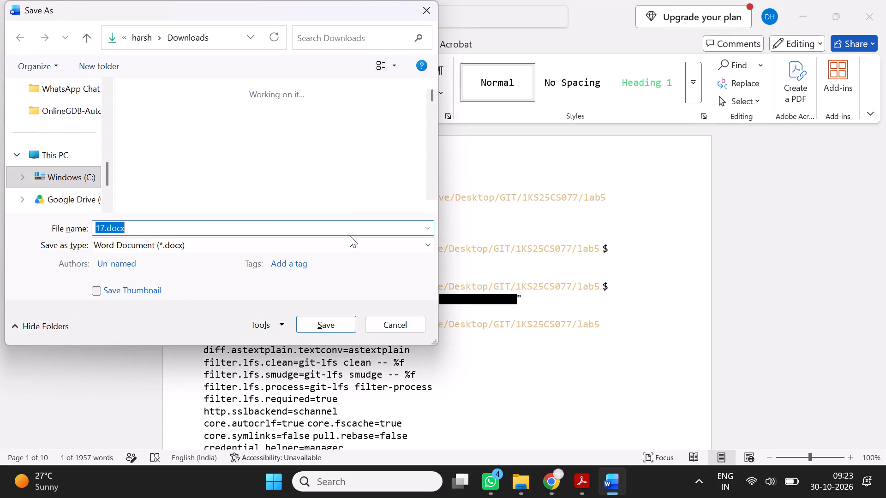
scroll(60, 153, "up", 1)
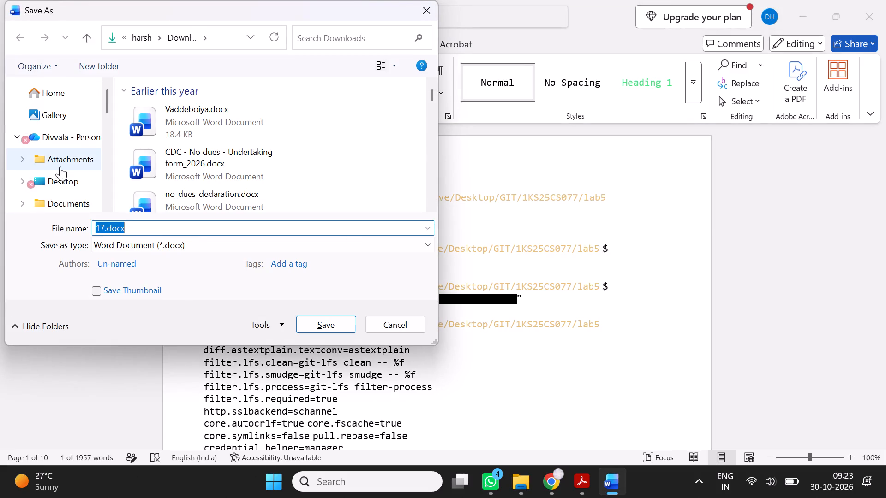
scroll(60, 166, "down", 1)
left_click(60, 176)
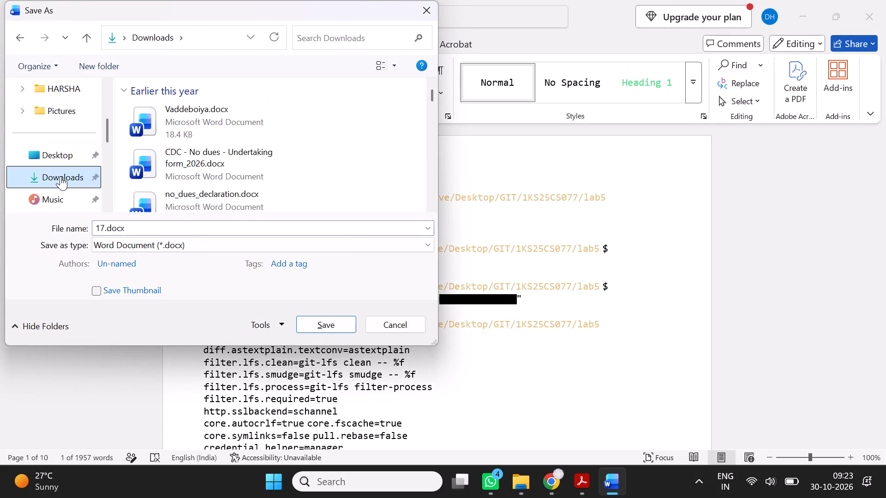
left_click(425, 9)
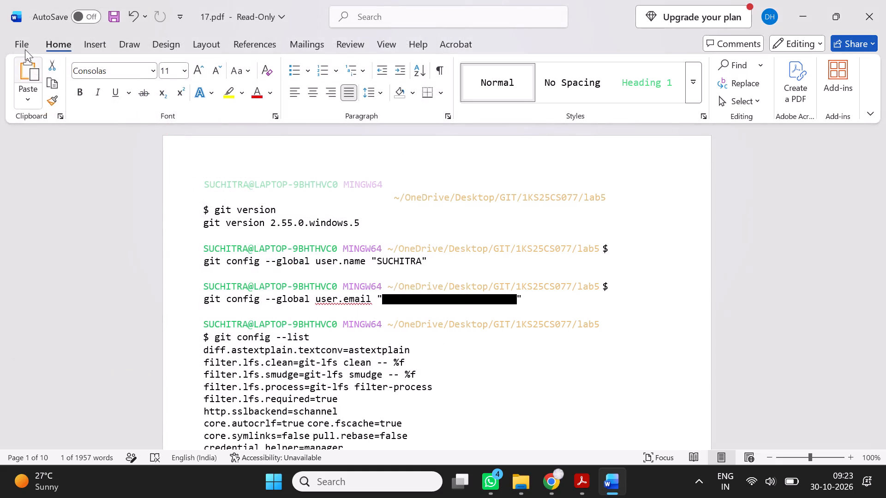
Save the edited document as the Word document 17.docx in the Downloads folder.
left_click(25, 49)
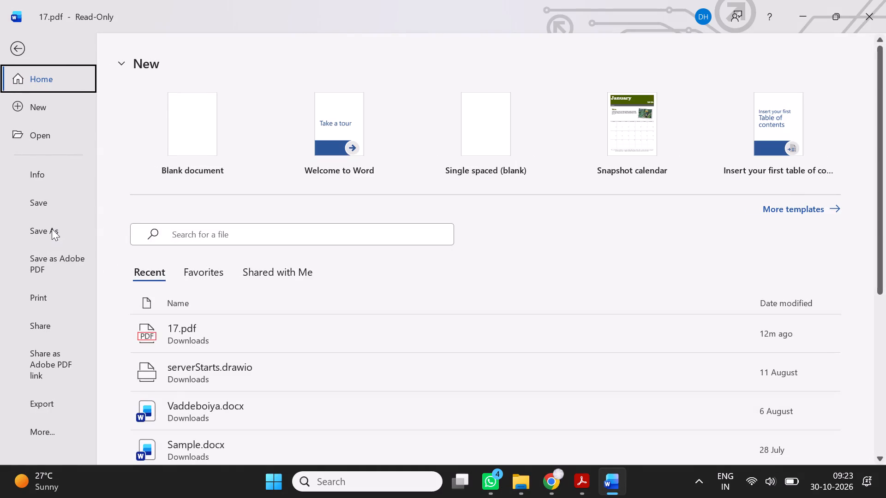
left_click(52, 229)
left_click(417, 149)
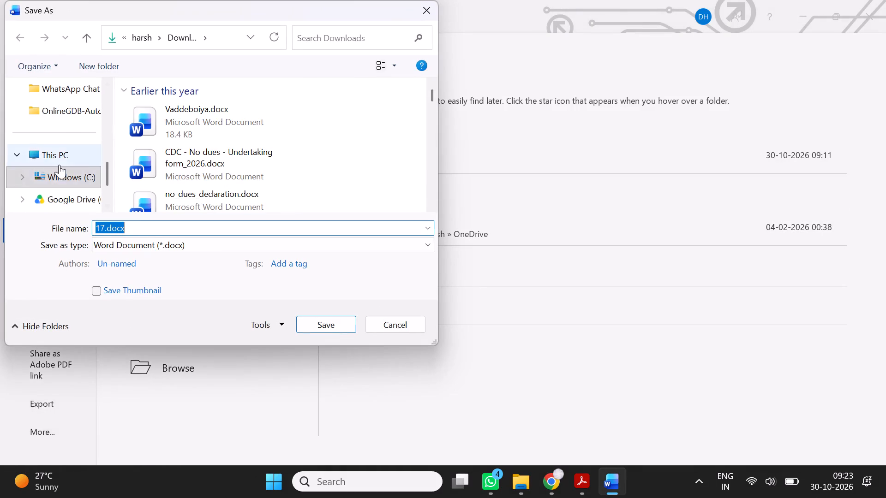
scroll(59, 165, "up", 1)
left_click(53, 131)
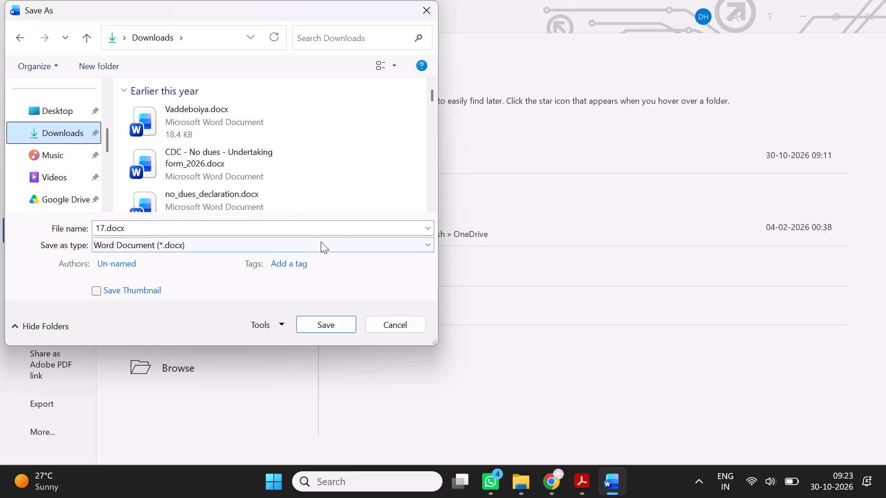
left_click(334, 323)
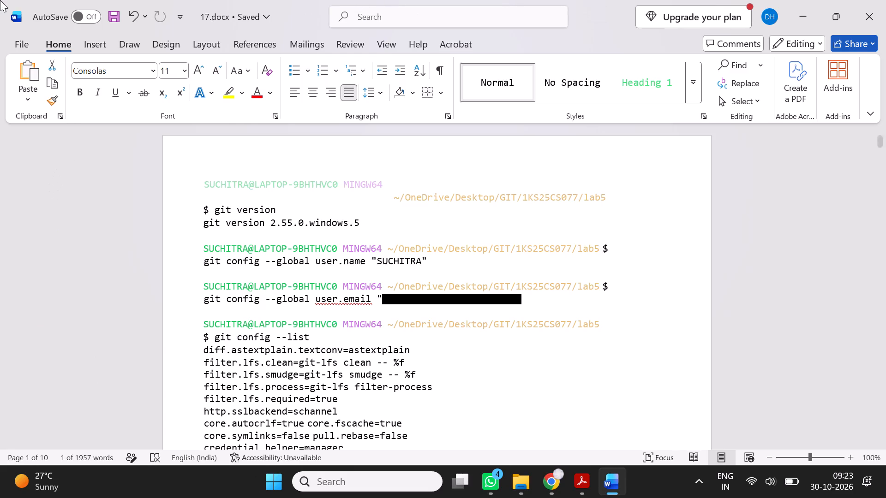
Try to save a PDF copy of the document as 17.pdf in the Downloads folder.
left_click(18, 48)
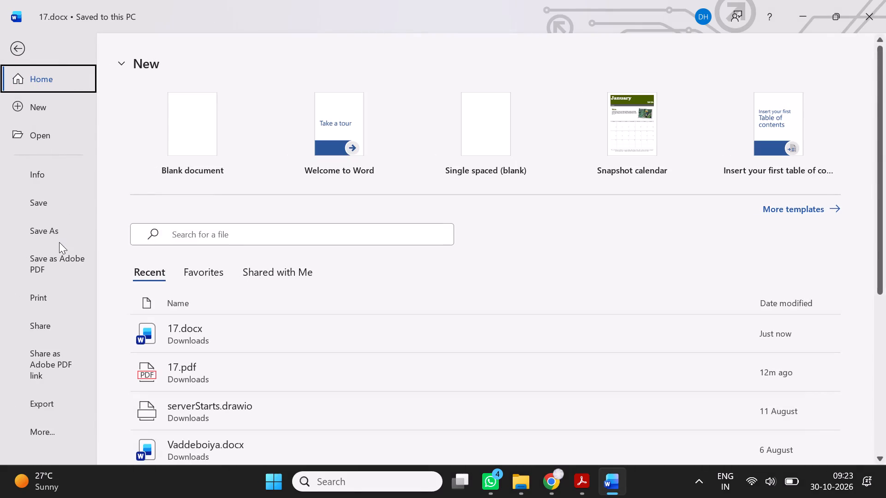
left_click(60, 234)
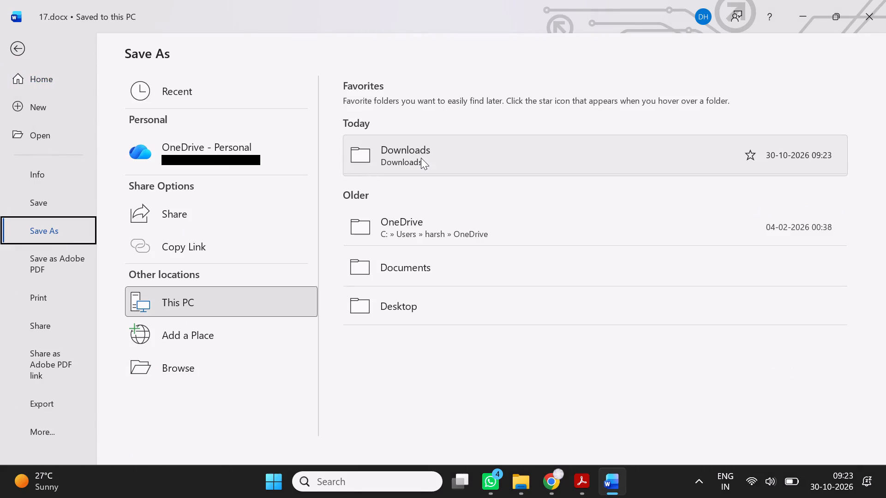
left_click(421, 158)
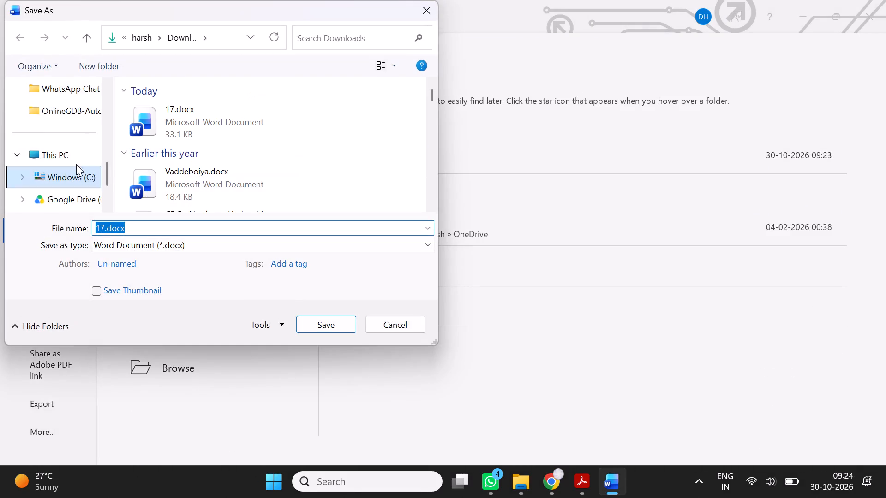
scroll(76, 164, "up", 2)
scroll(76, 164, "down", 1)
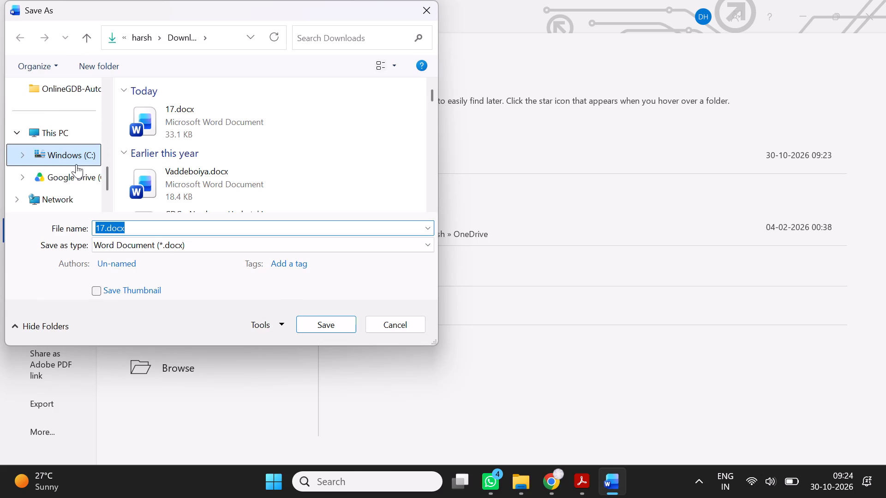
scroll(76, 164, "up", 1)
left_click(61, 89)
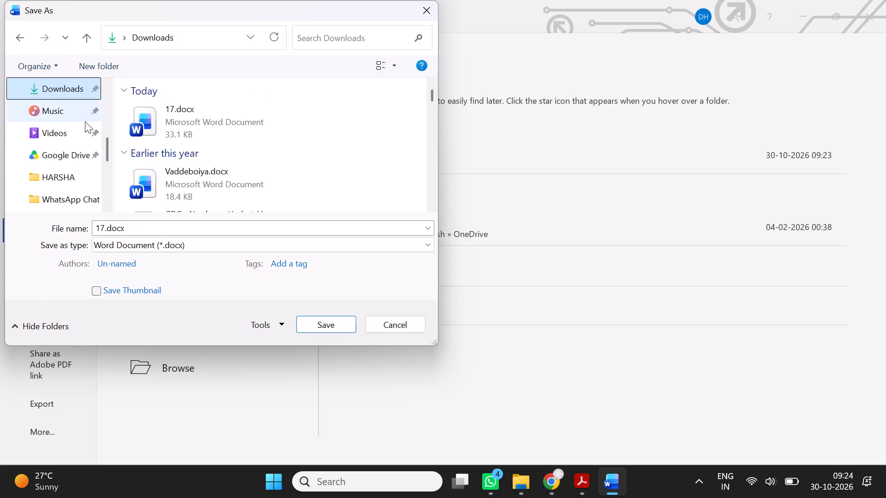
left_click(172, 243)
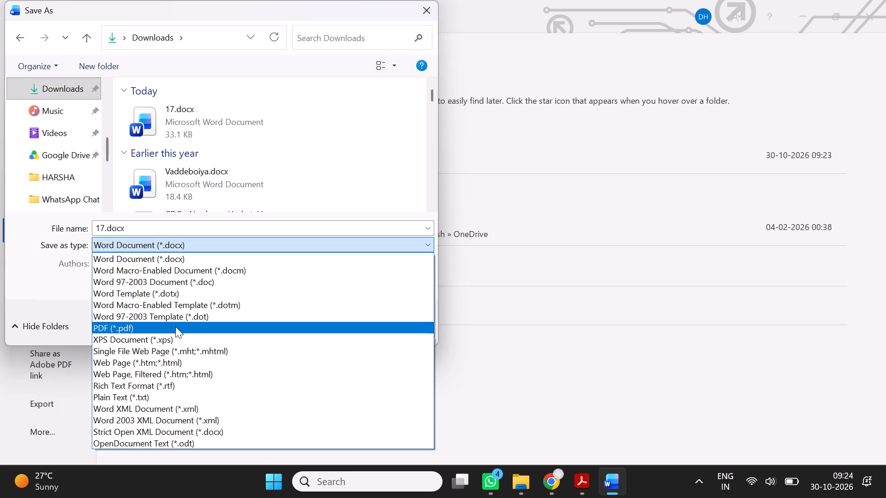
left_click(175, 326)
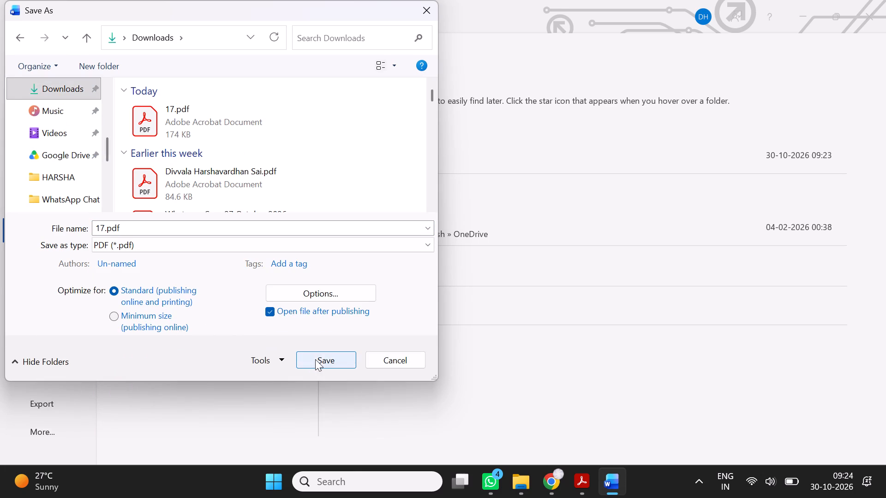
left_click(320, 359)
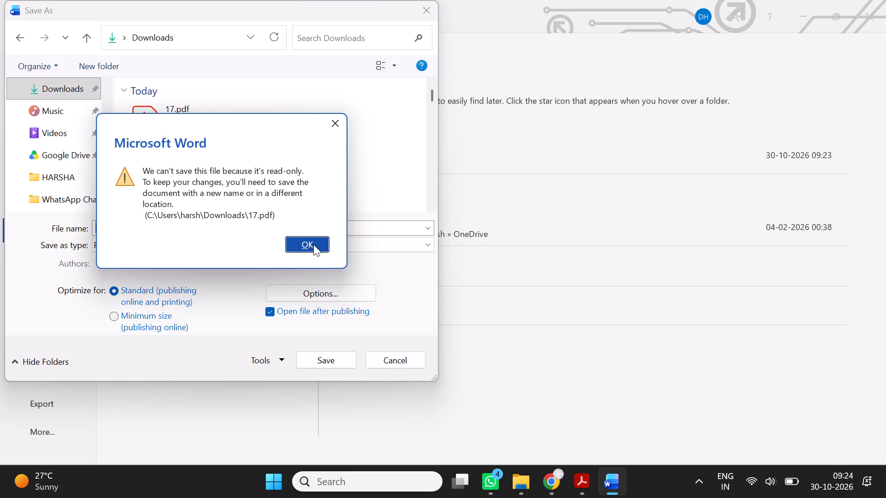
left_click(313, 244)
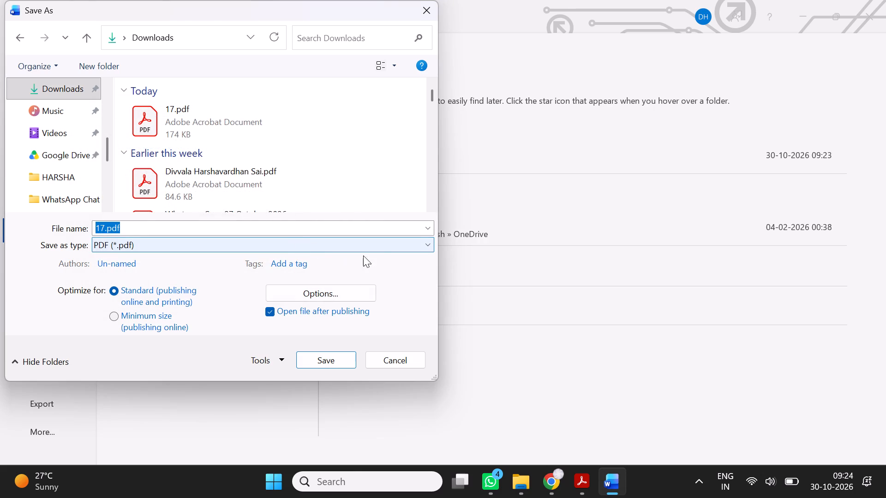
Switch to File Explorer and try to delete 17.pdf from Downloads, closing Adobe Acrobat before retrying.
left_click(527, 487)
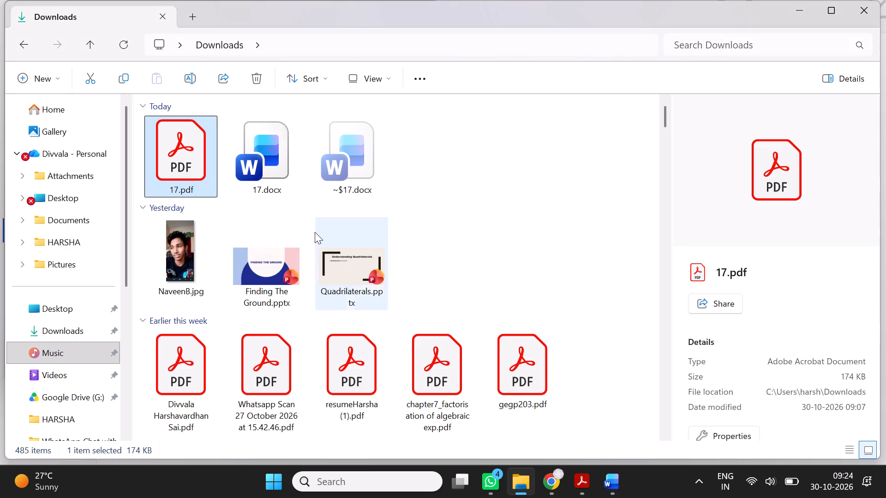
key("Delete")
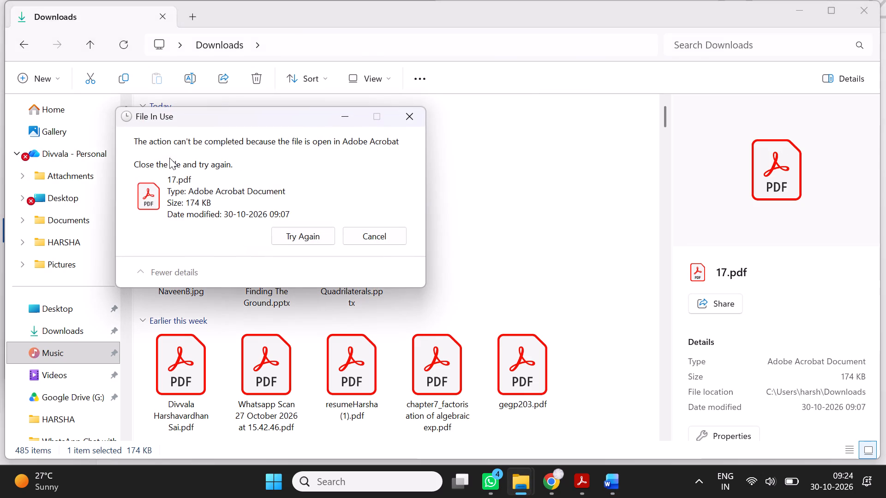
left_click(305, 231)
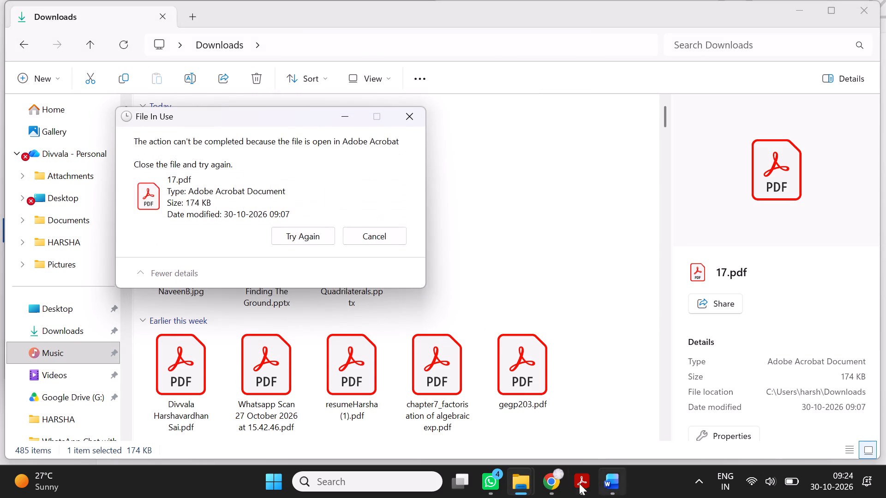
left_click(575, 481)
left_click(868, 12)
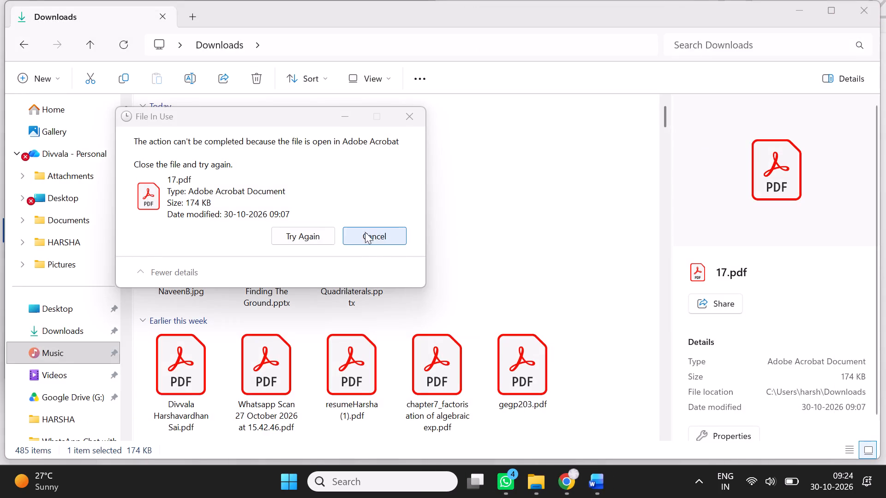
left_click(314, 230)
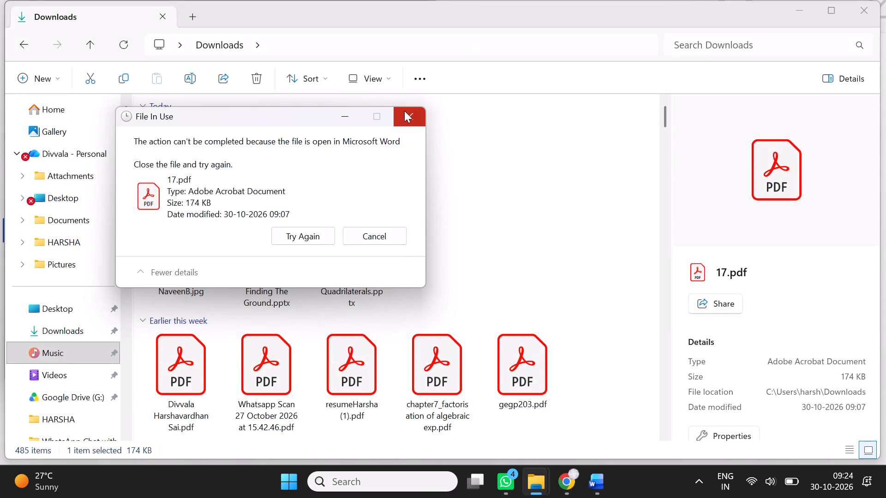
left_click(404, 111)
Switch to Chrome, close the 17.pdf and Adobe Checkout pages, and minimise the browser.
left_click(562, 479)
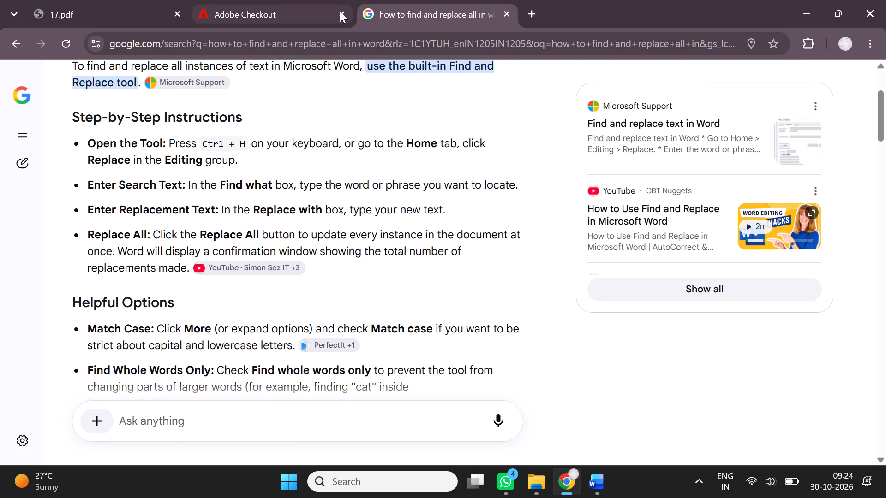
left_click(172, 18)
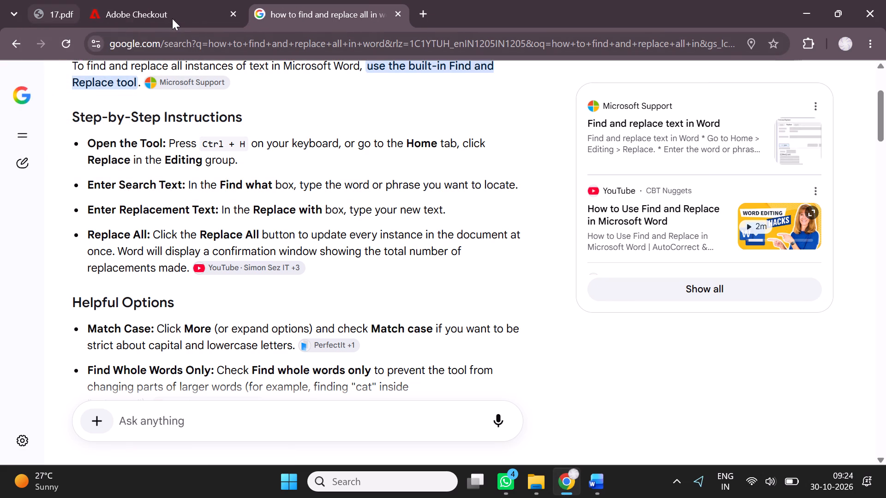
left_click(172, 18)
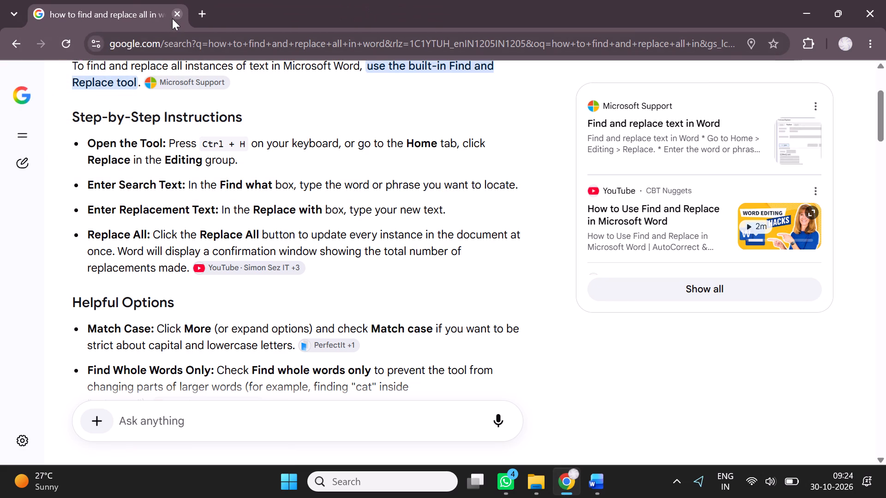
left_click(803, 4)
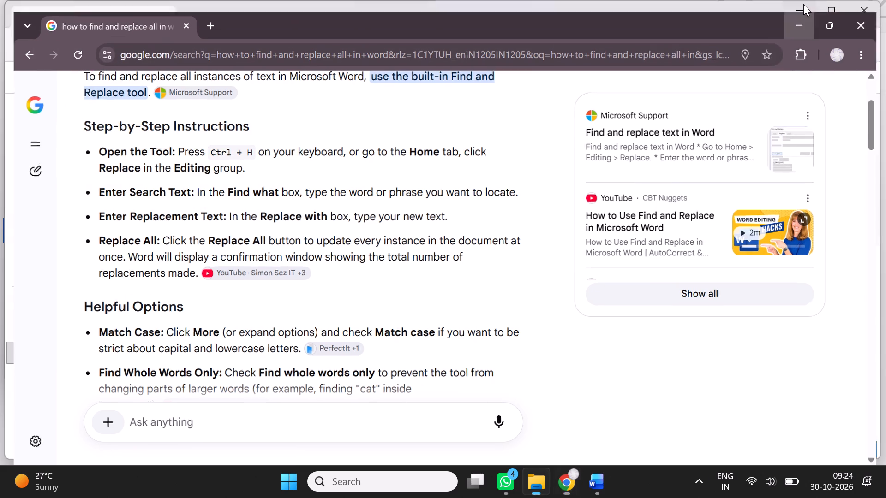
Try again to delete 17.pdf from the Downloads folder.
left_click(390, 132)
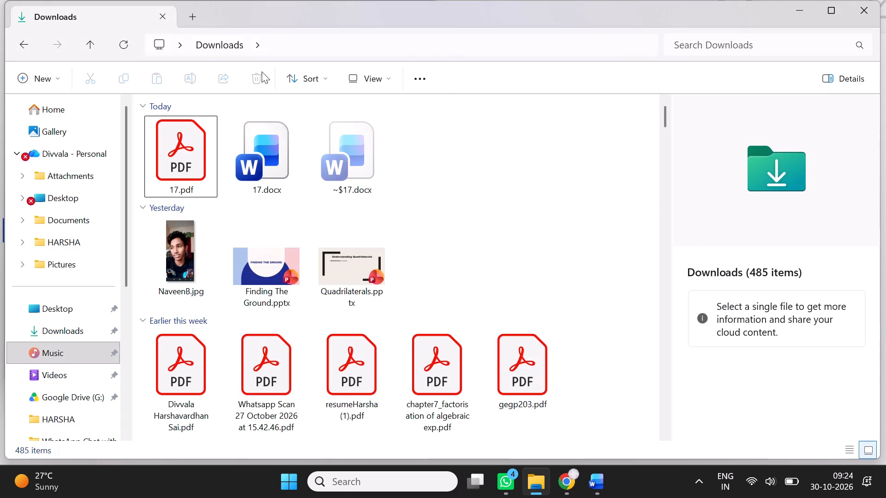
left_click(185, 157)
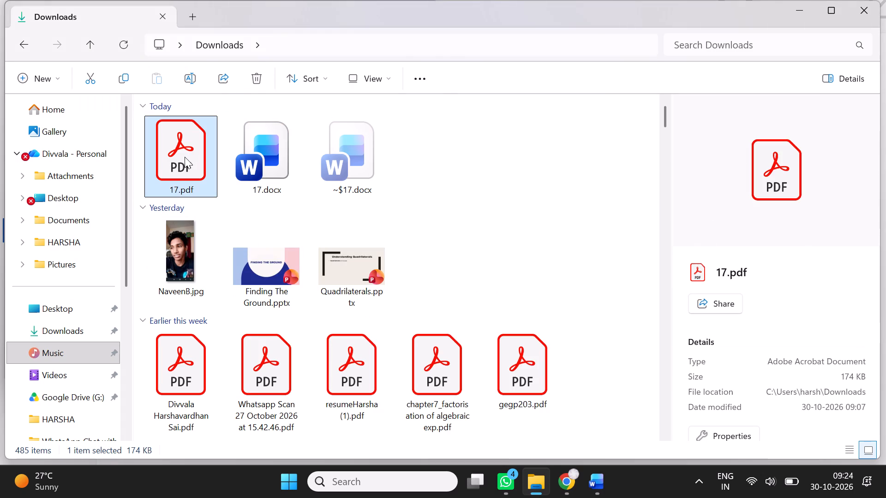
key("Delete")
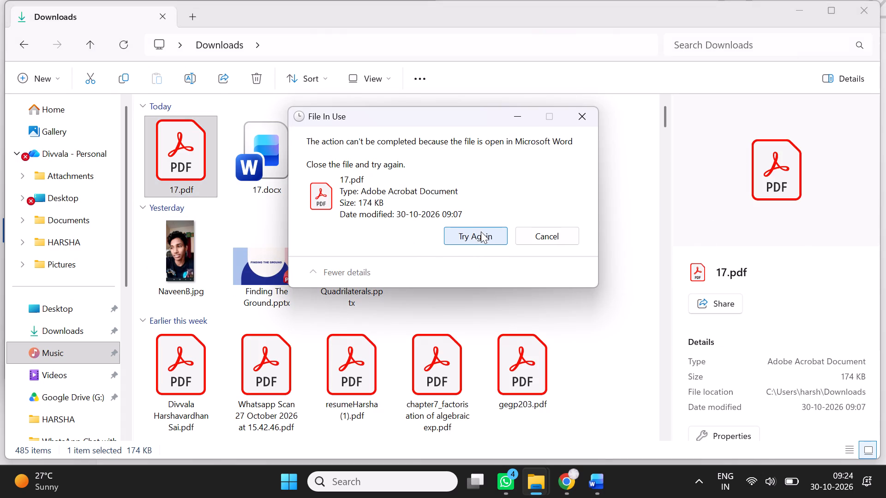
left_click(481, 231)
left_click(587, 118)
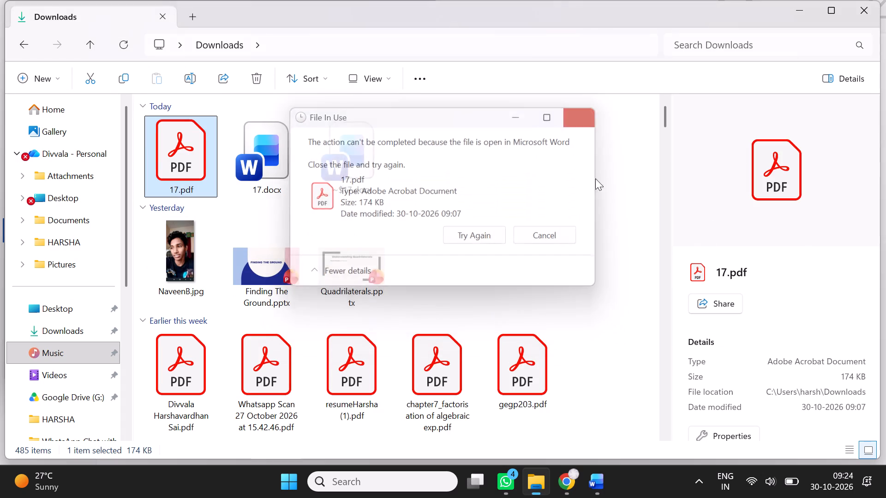
Cancel the pending PDF save and clear the desktop by closing the Downloads window and minimising the others.
key("alt+Tab")
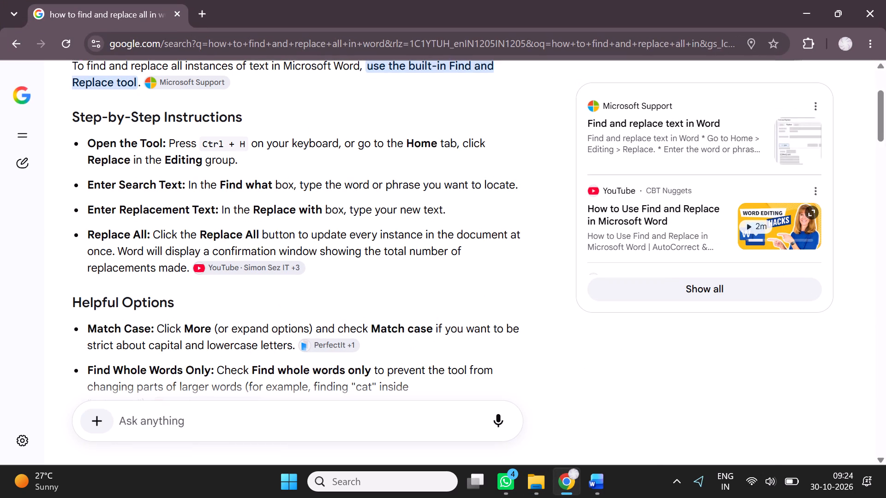
left_click(805, 18)
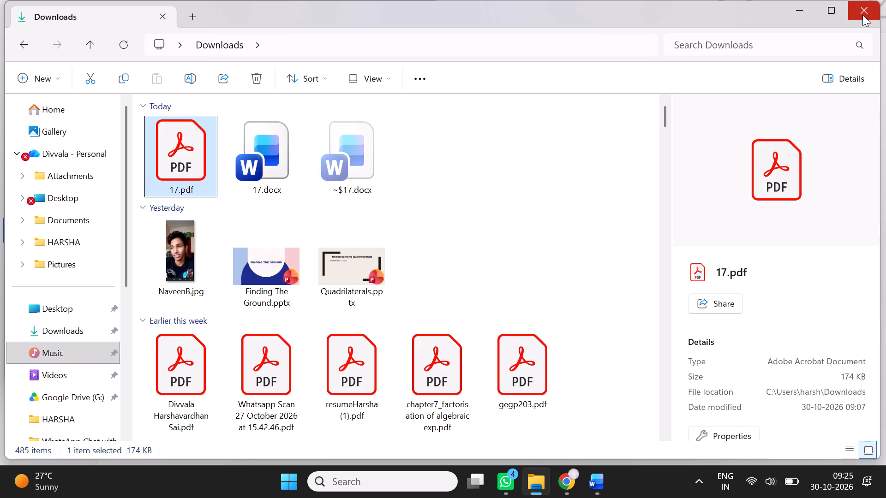
left_click(862, 15)
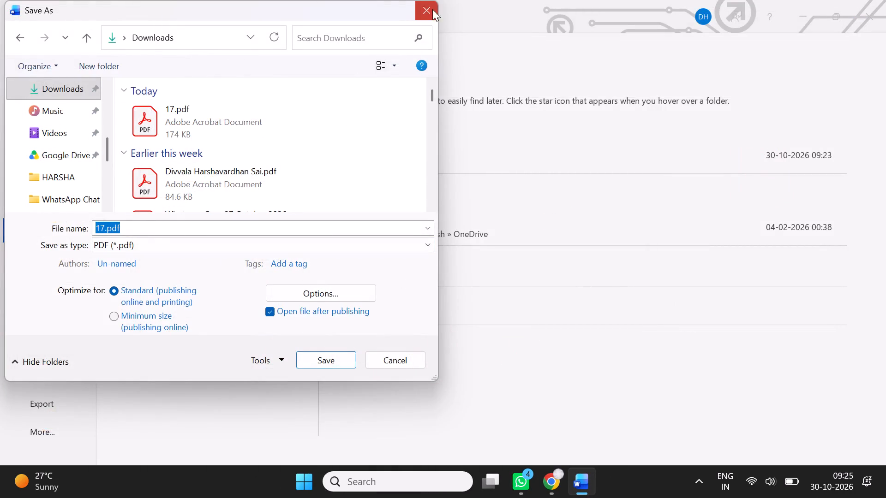
left_click(421, 14)
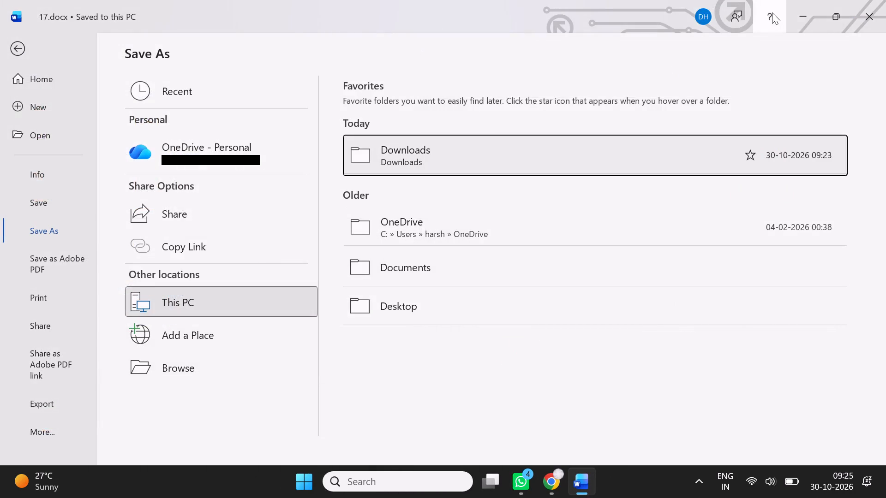
left_click(796, 16)
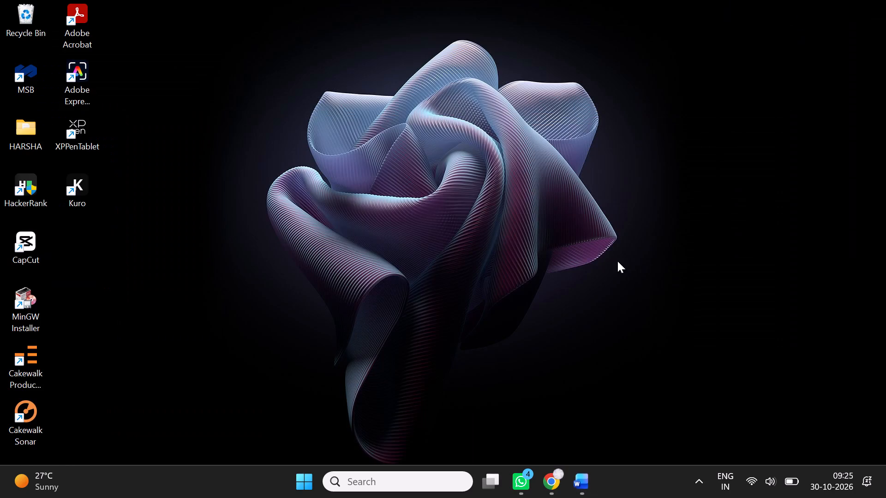
Bring up Chrome with the find-and-replace search page and close the browser.
left_click(549, 482)
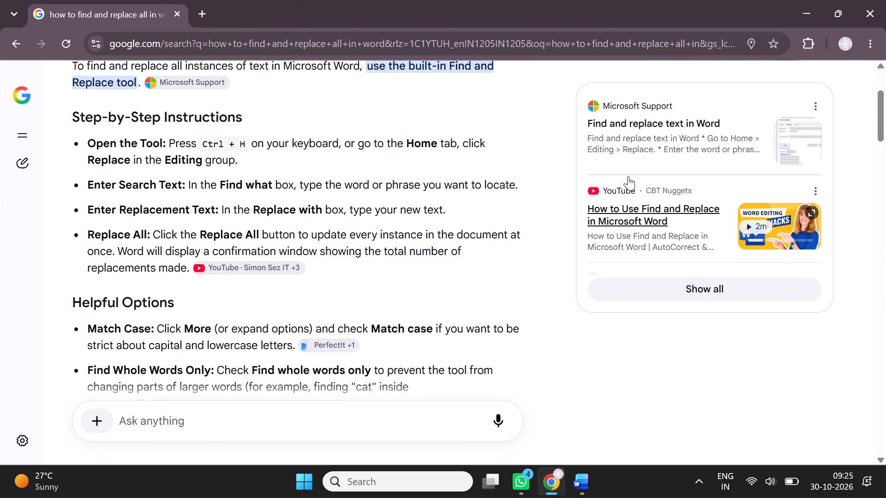
left_click(885, 0)
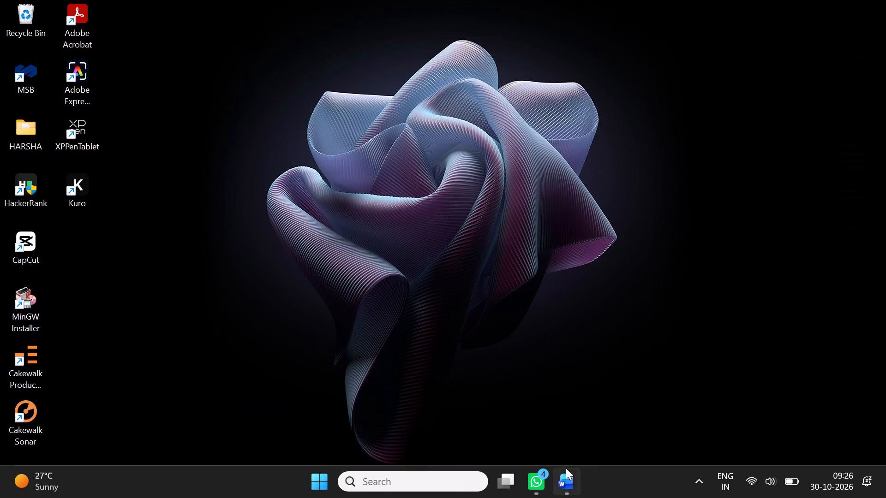
Switch to Word and try to save the document in PDF format as 17.pdf in the Downloads folder.
left_click(566, 468)
left_click(429, 168)
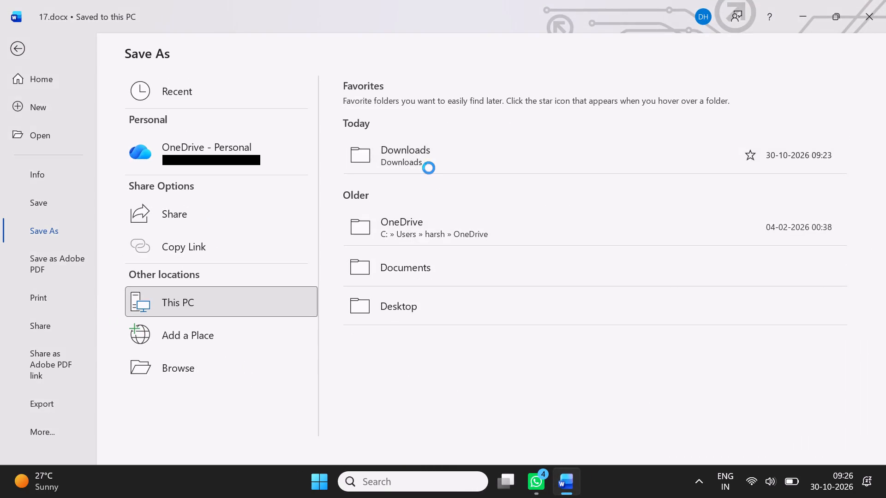
left_click(172, 243)
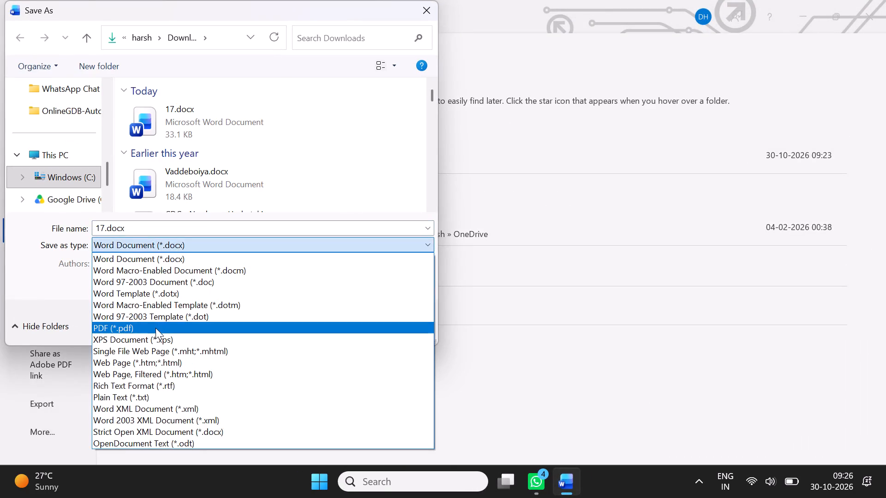
left_click(156, 329)
scroll(83, 134, "up", 1)
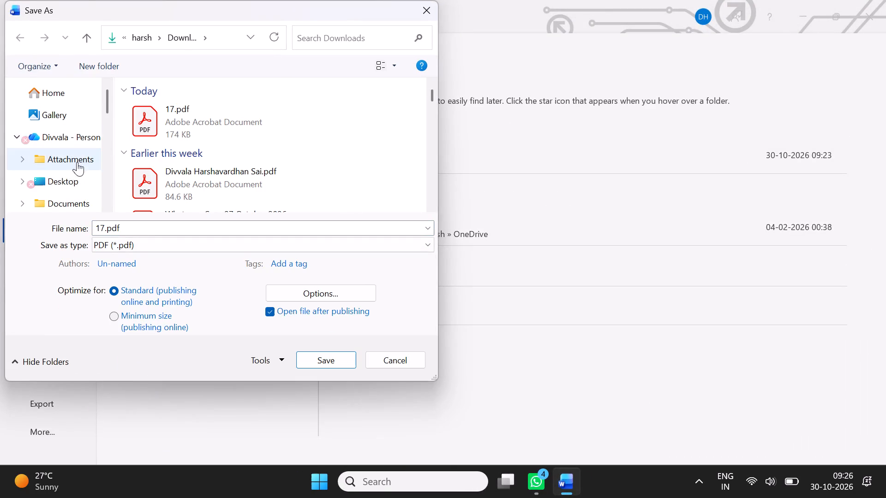
scroll(76, 168, "down", 1)
left_click(59, 91)
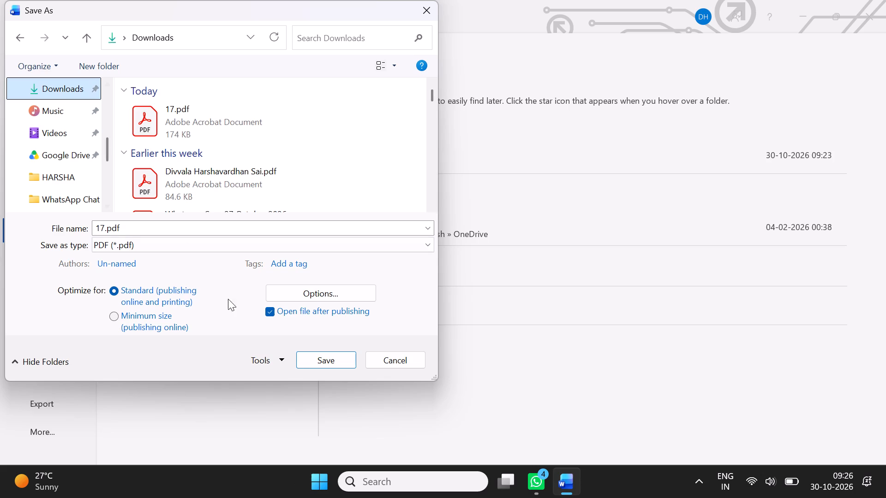
left_click(317, 359)
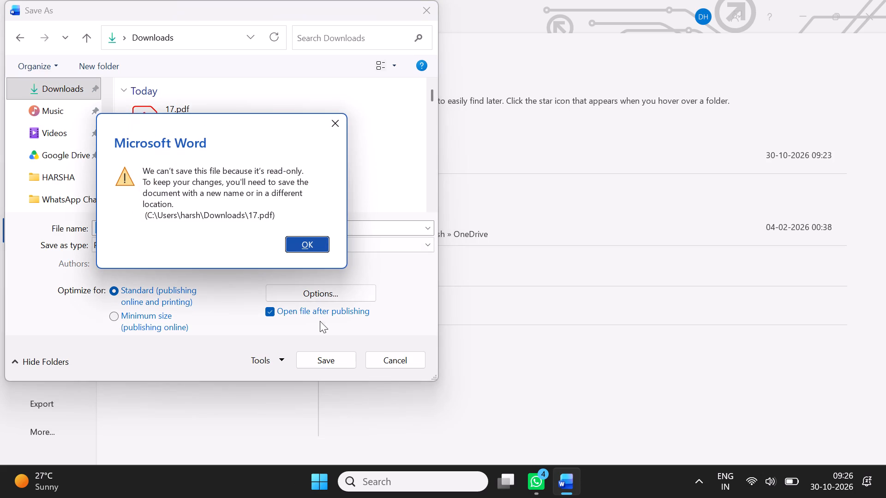
left_click(340, 119)
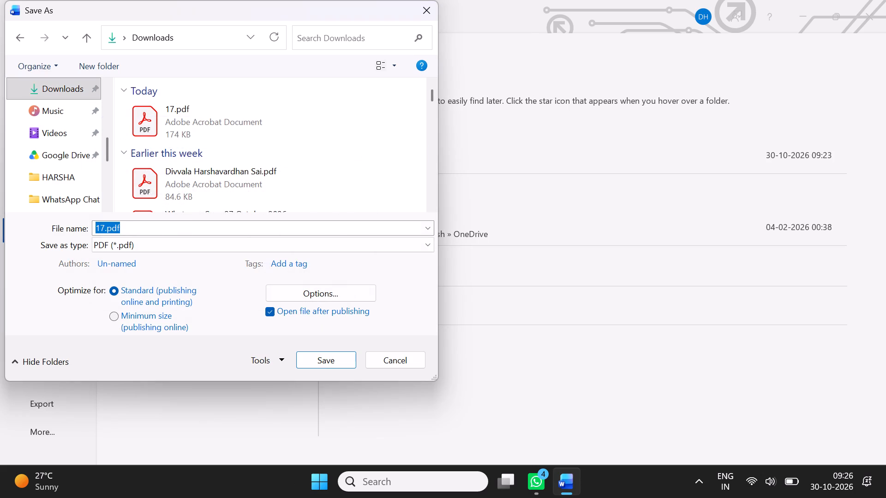
Change the PDF's file name to 20.pdf and save it in the Downloads folder.
left_click(105, 226)
key("Left")
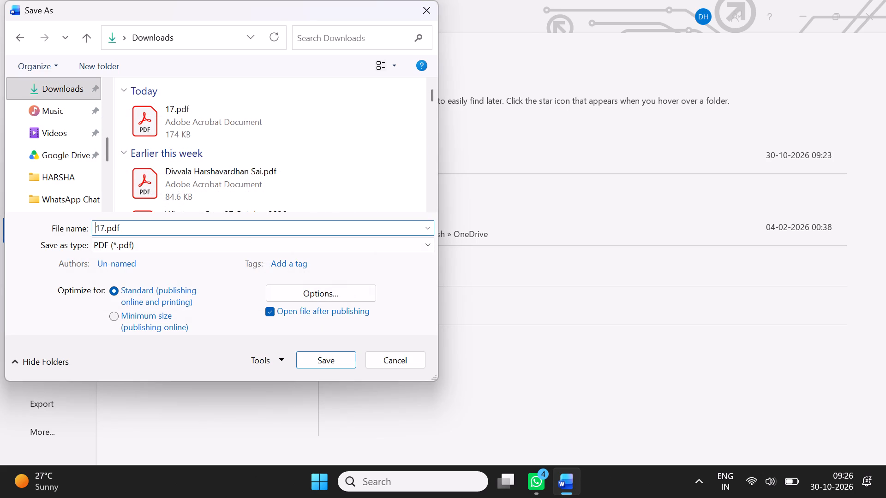
key("Right")
key("Right")
key("BackSpace")
key("BackSpace")
type("20")
left_click(336, 355)
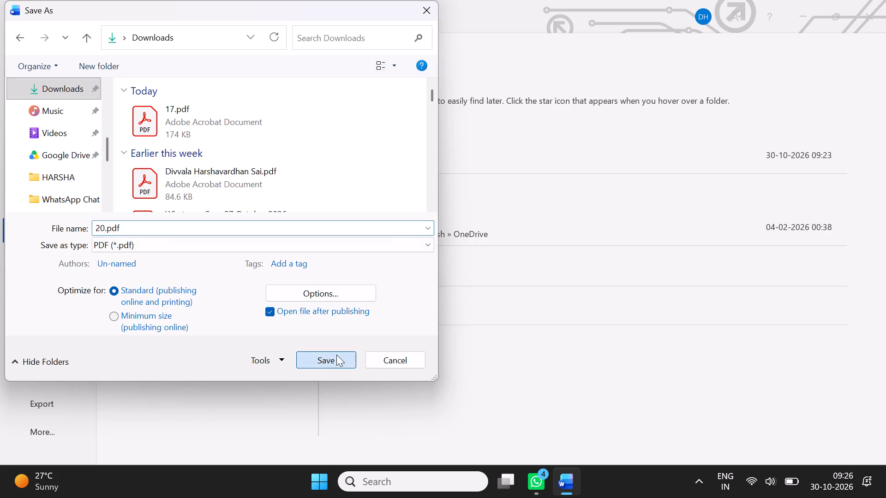